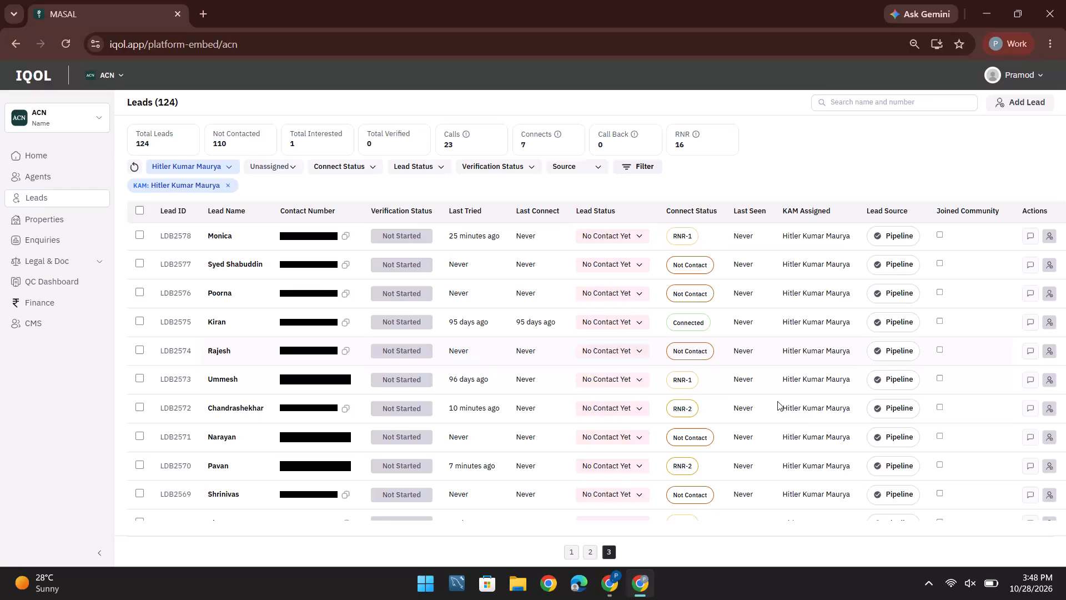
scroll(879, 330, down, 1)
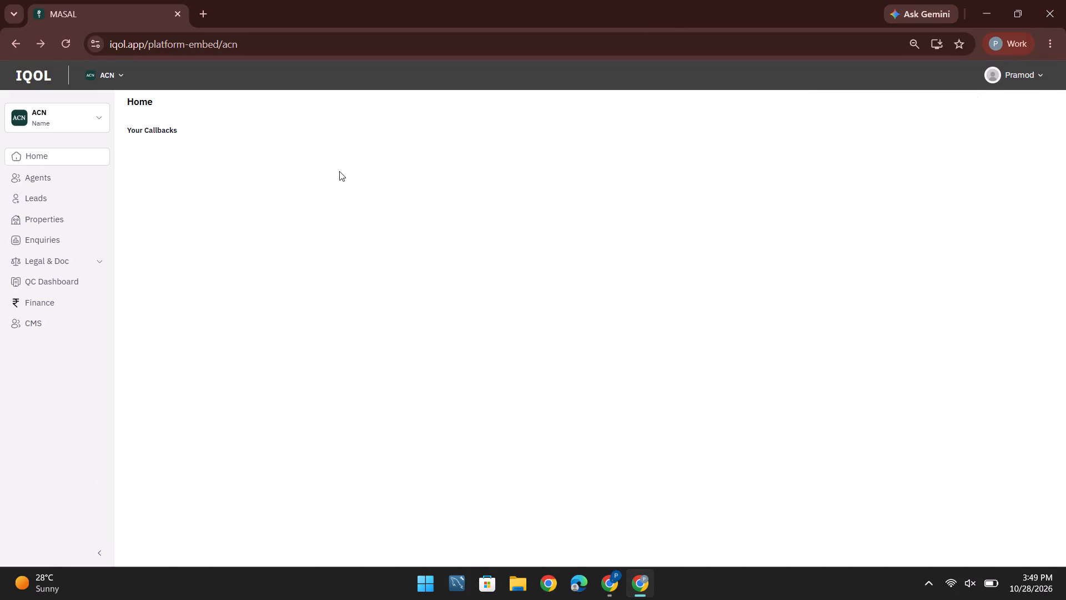
Open the Leads list and filter it by the same KAM as before, the one listed with 124 leads.
click(73, 192)
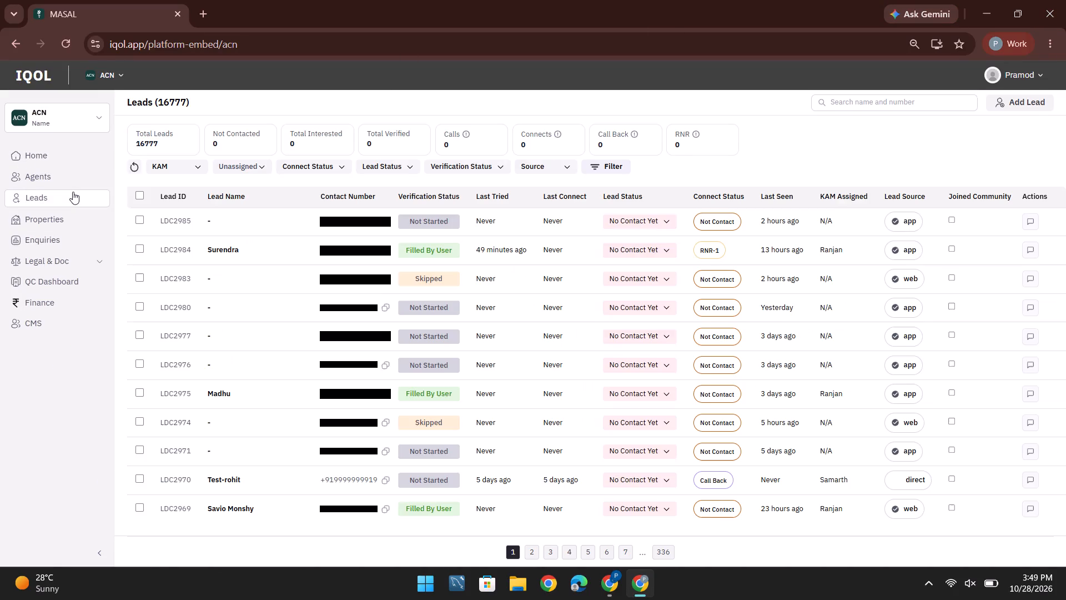
click(175, 163)
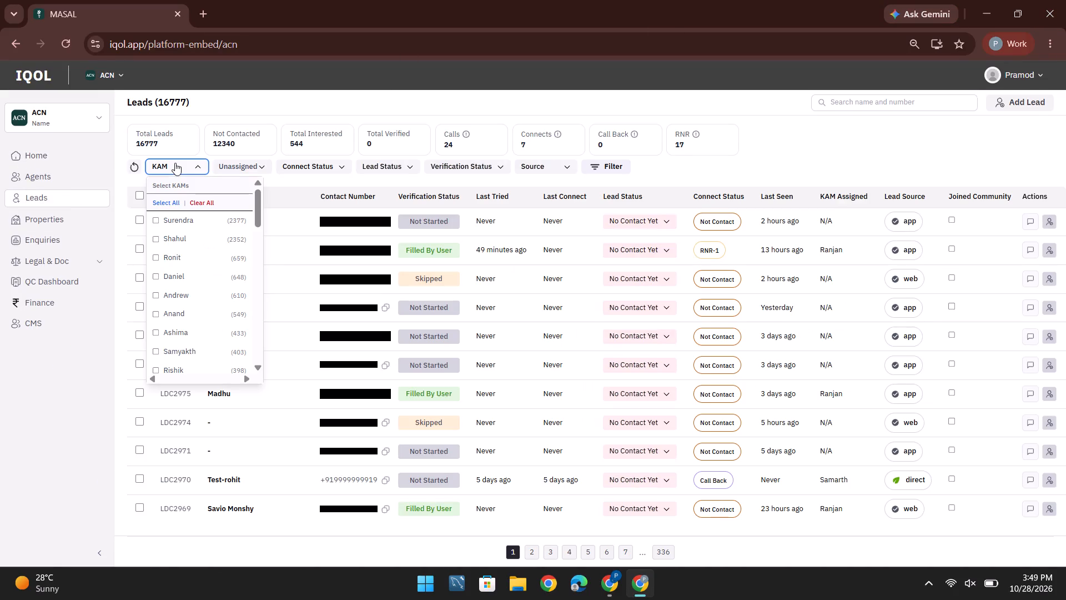
click(256, 369)
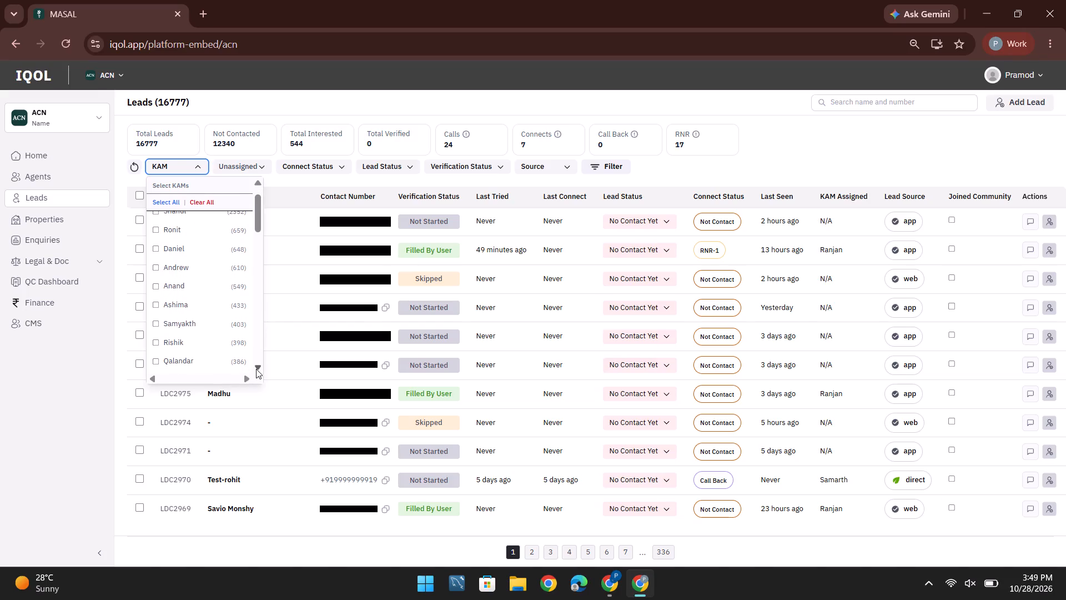
triple_click(256, 369)
click(256, 369)
click(256, 369)
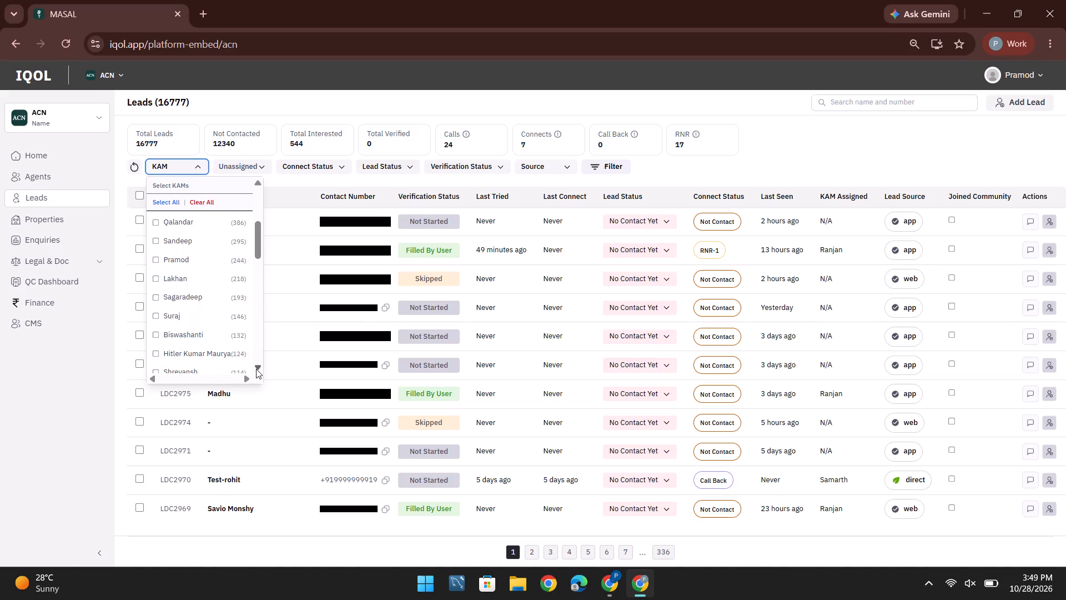
click(256, 369)
click(239, 332)
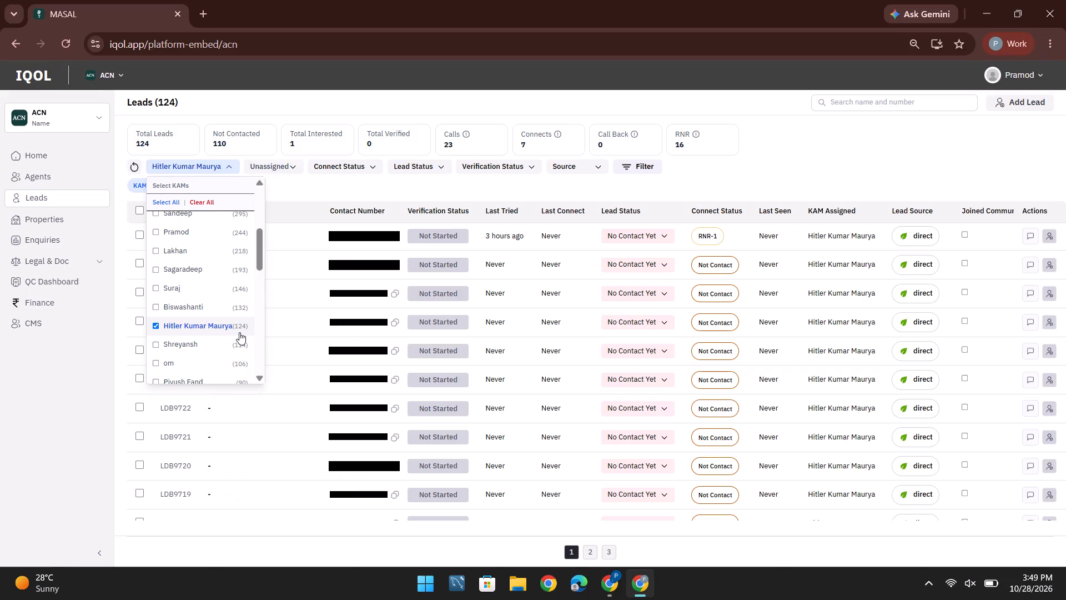
click(287, 526)
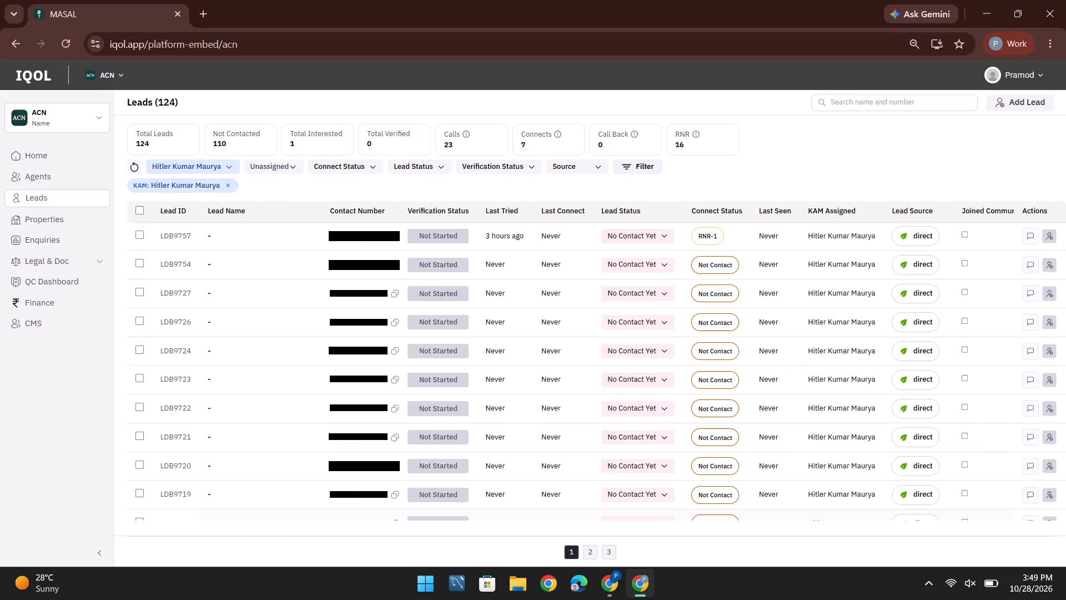
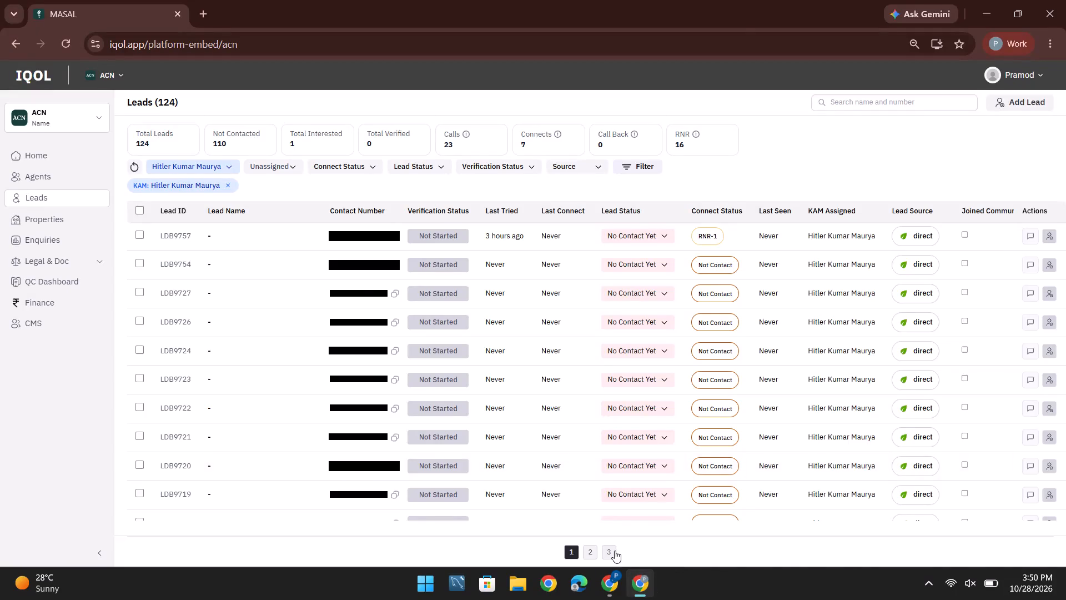
click(615, 551)
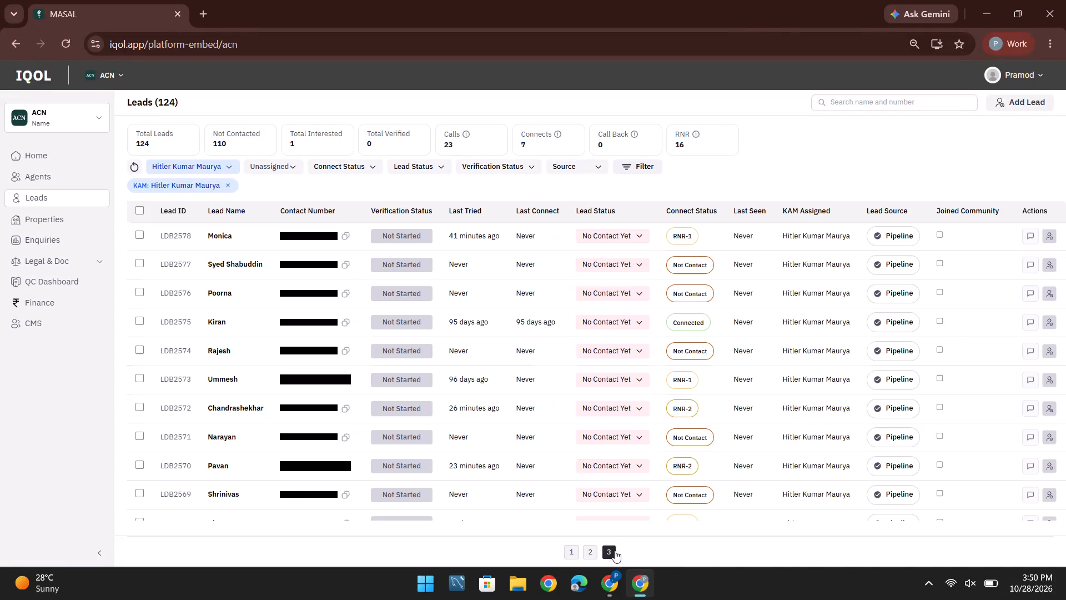
scroll(814, 402, down, 2)
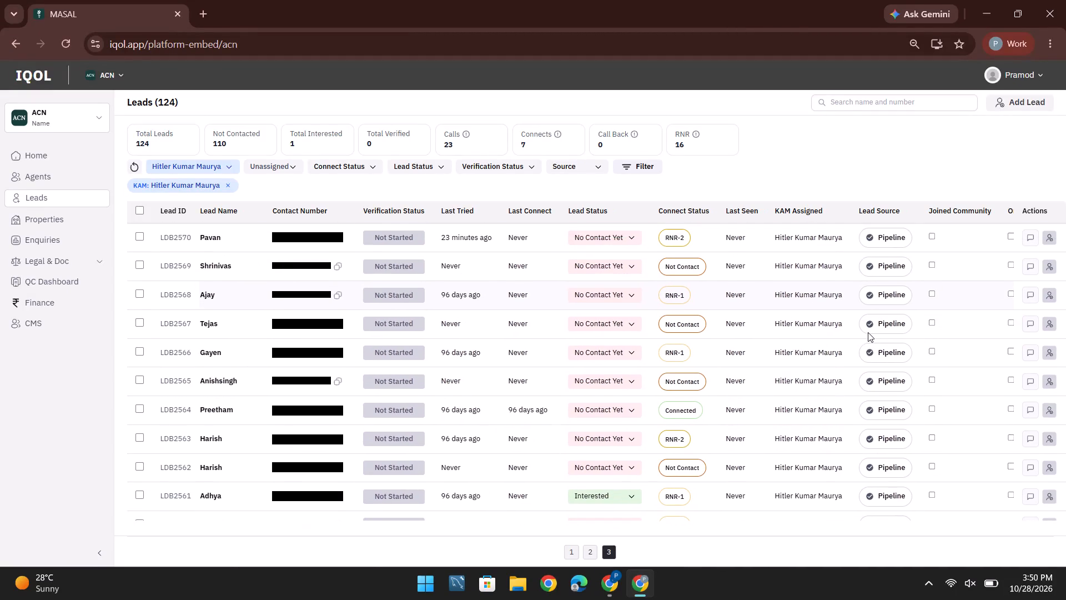
click(1033, 319)
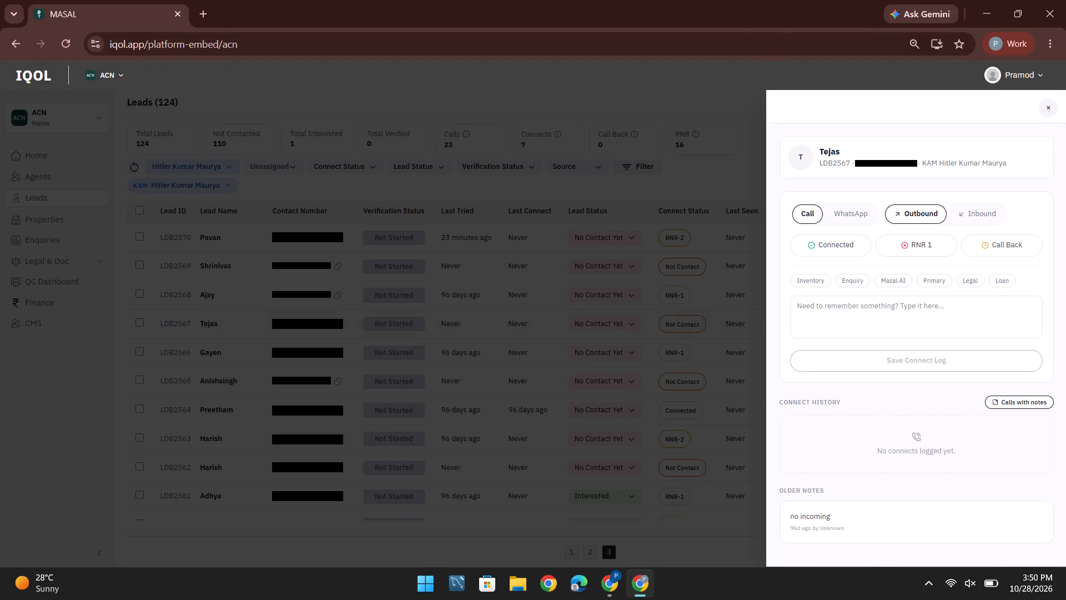
click(746, 553)
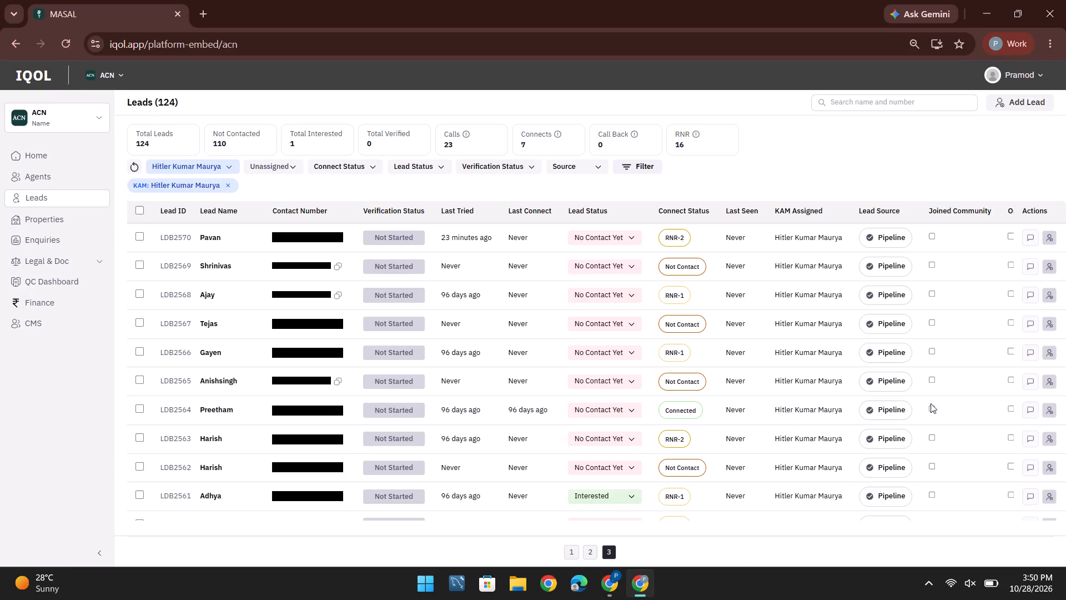
click(1033, 347)
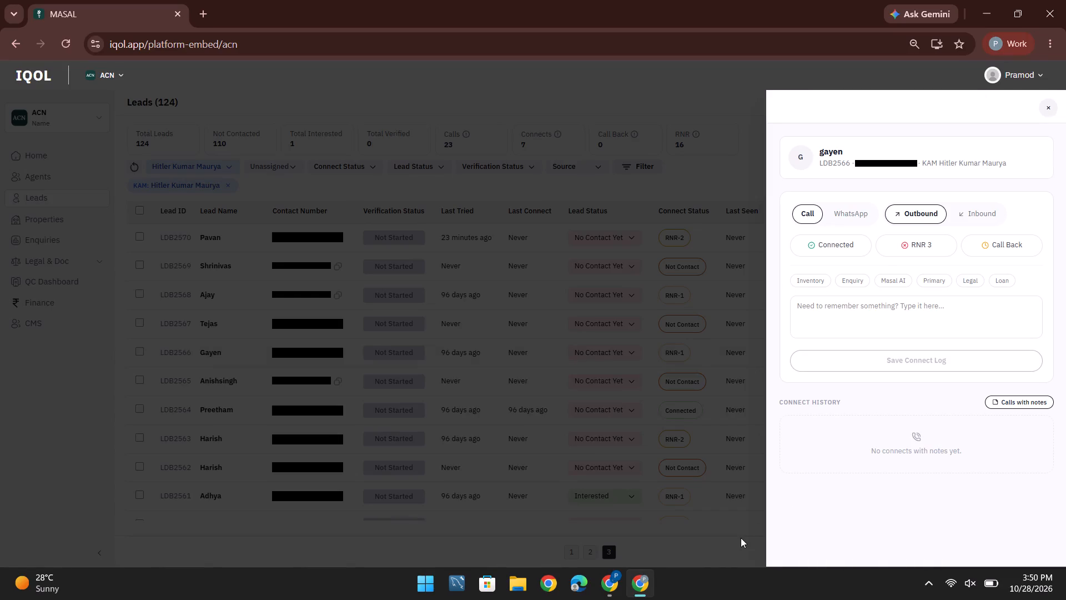
click(741, 538)
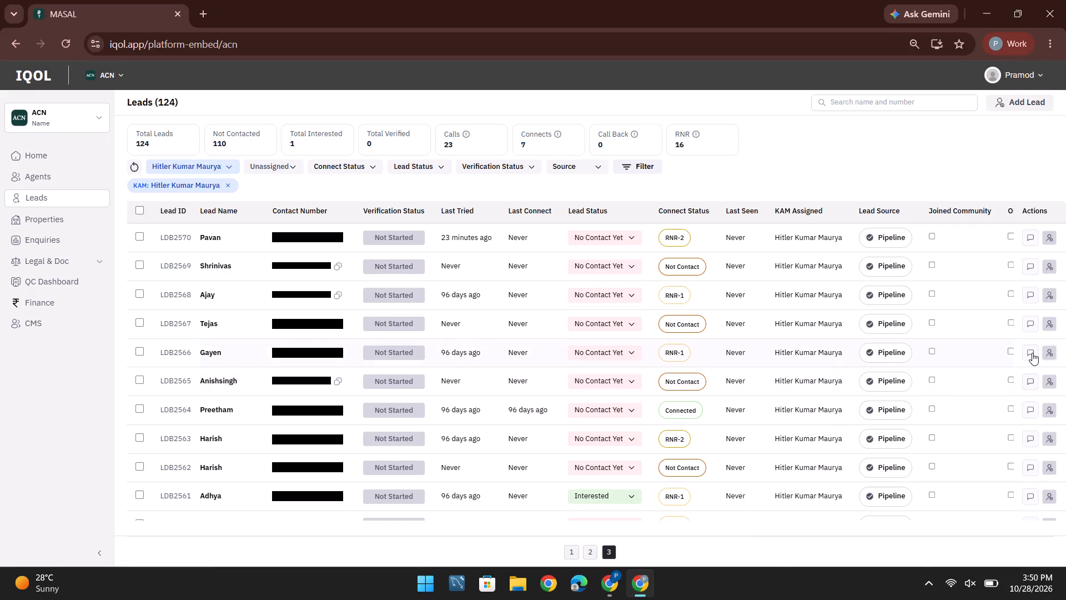
click(1032, 353)
click(753, 547)
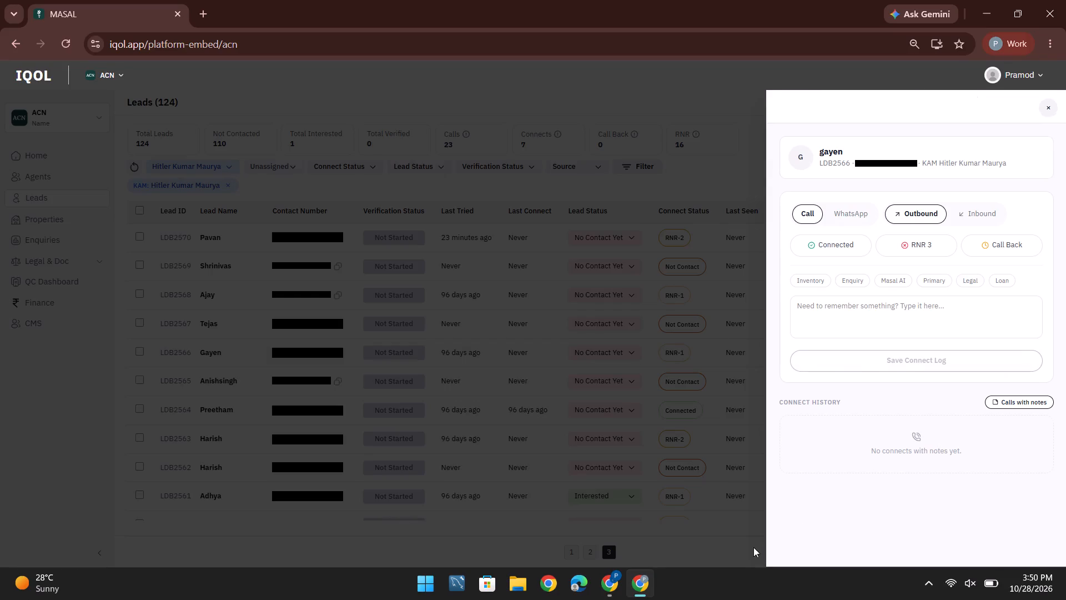
click(1052, 359)
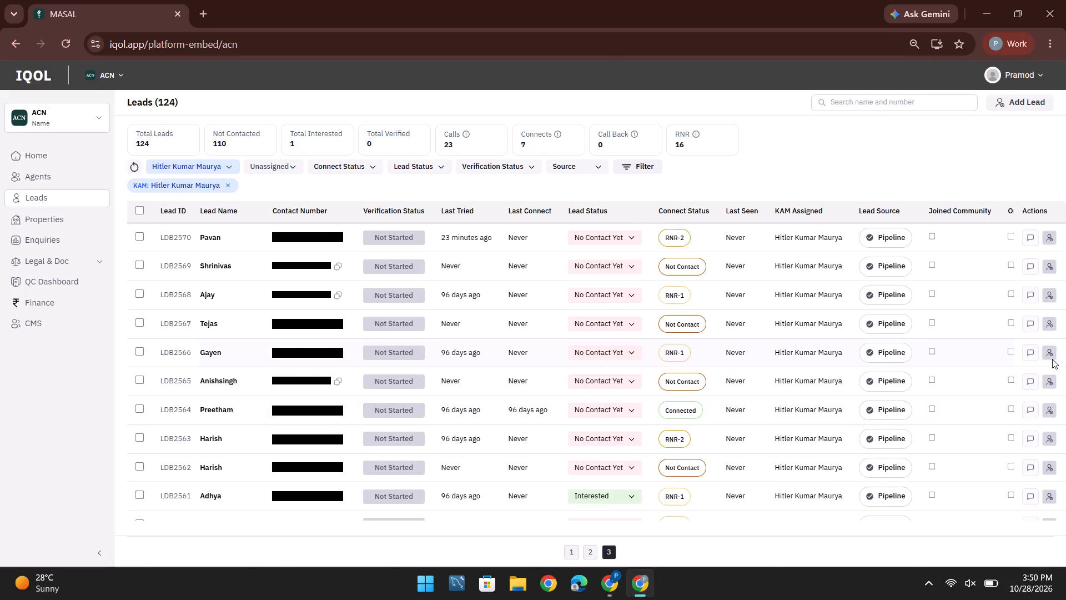
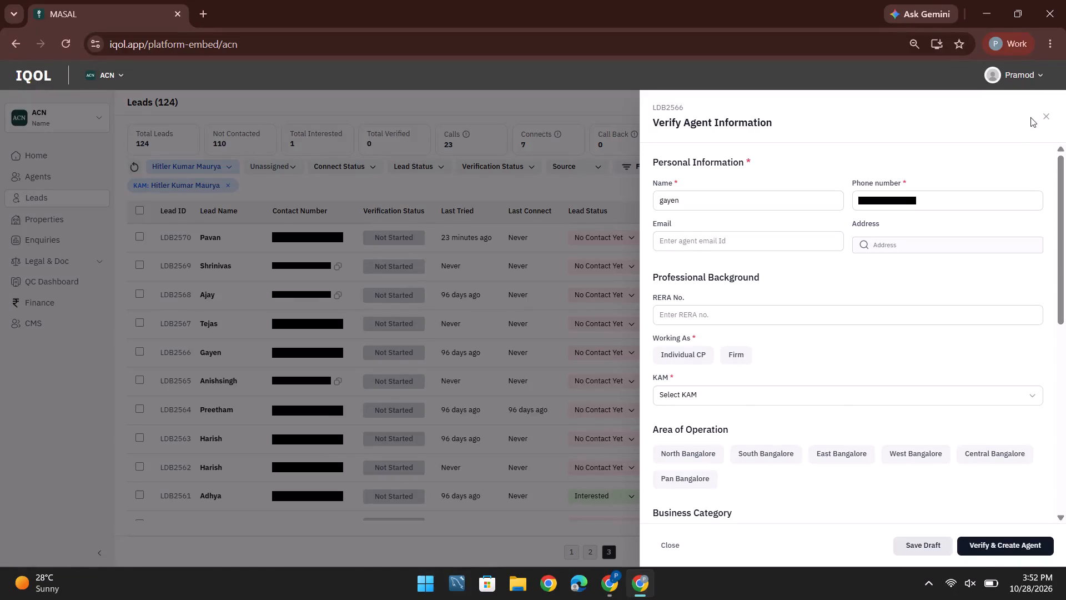
click(1043, 113)
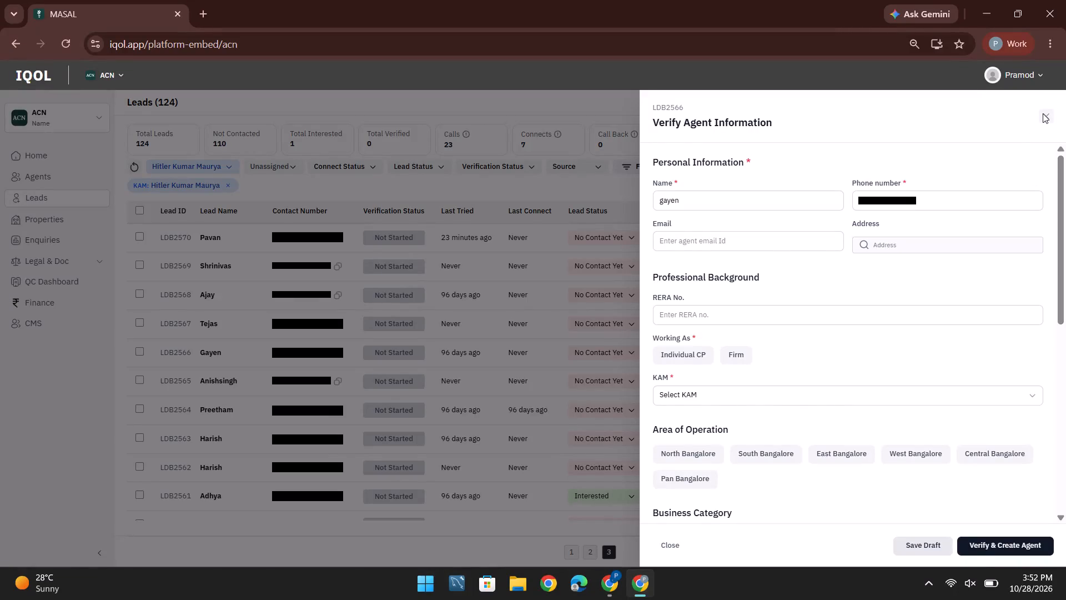
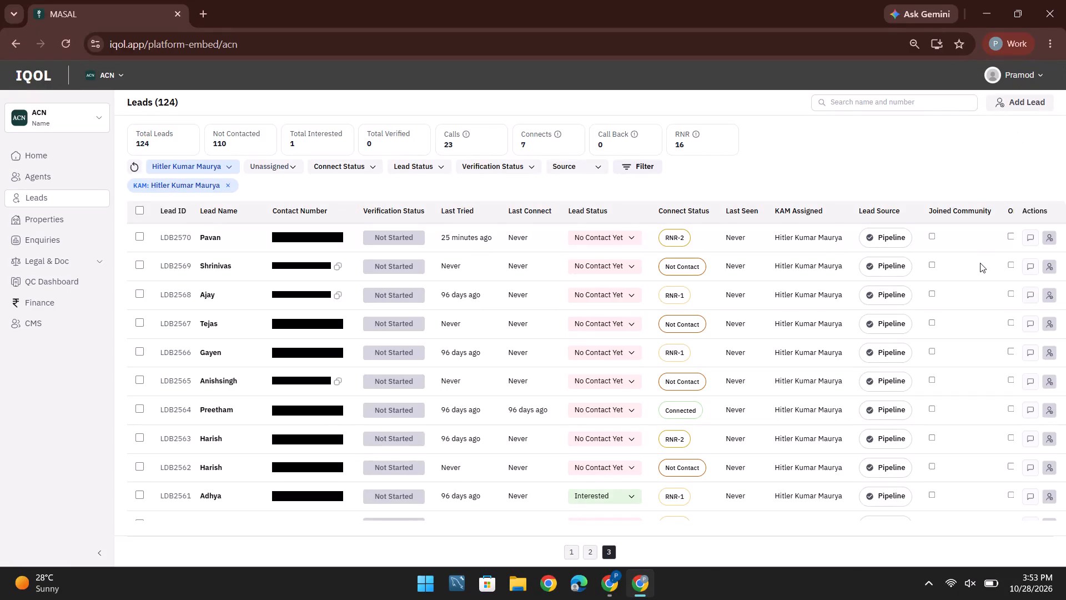
click(1027, 384)
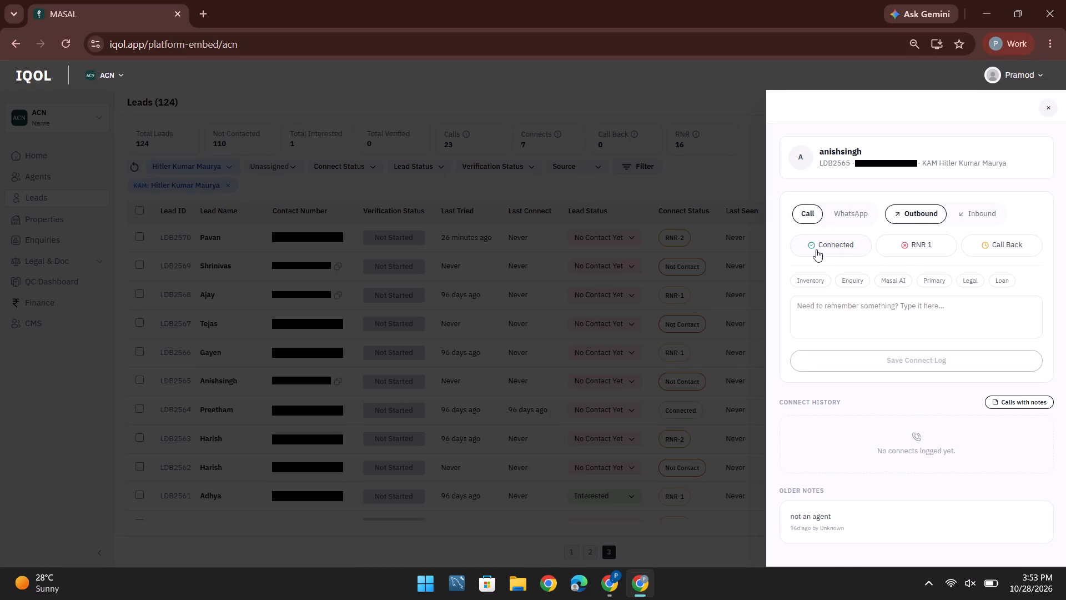
click(816, 249)
click(820, 316)
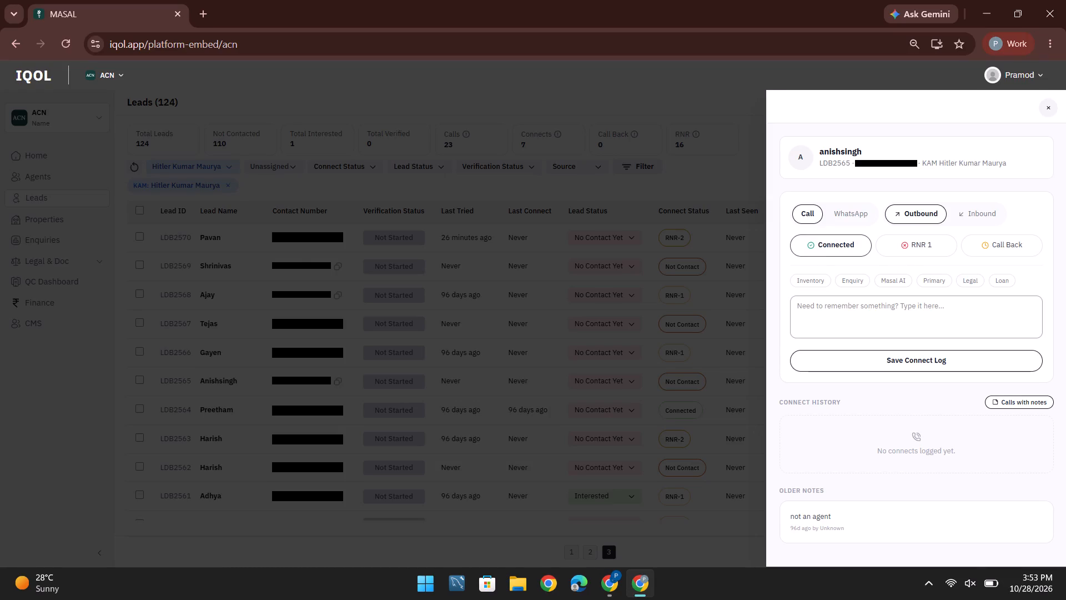
text(not an agent wrong number)
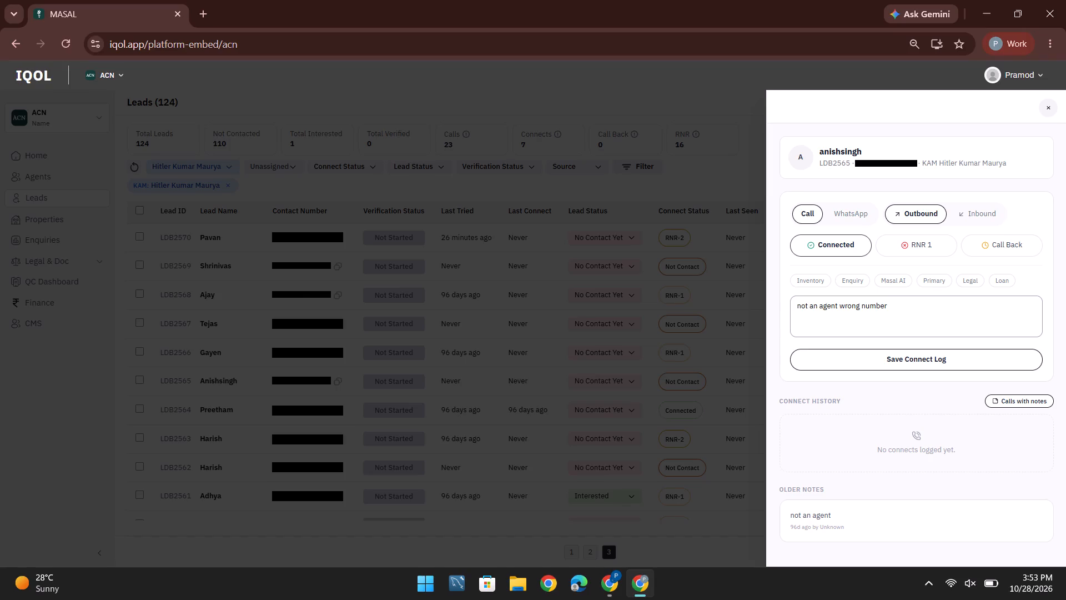
click(833, 365)
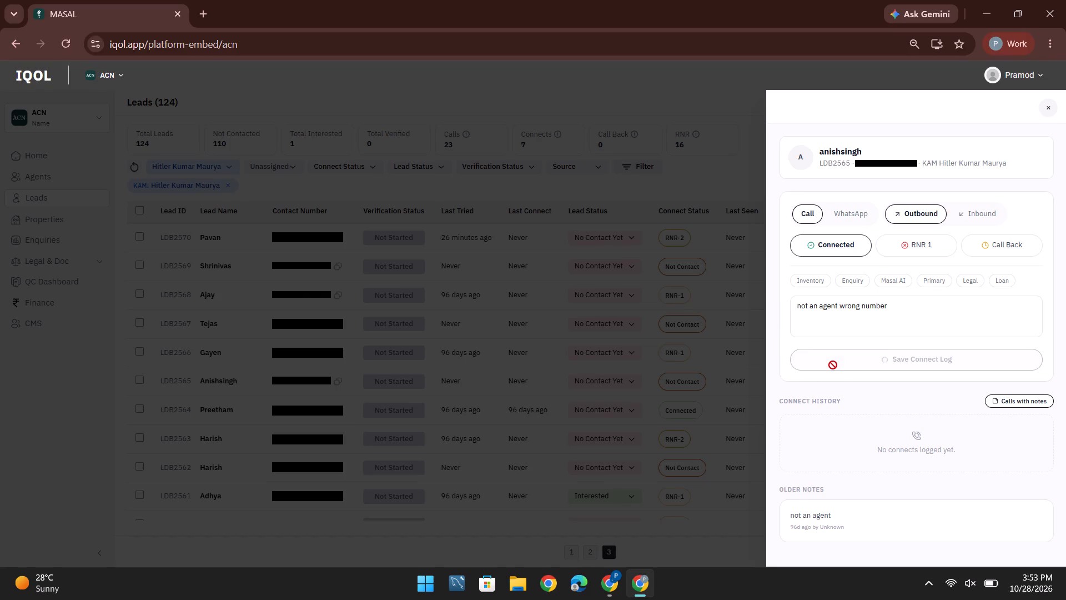
click(716, 548)
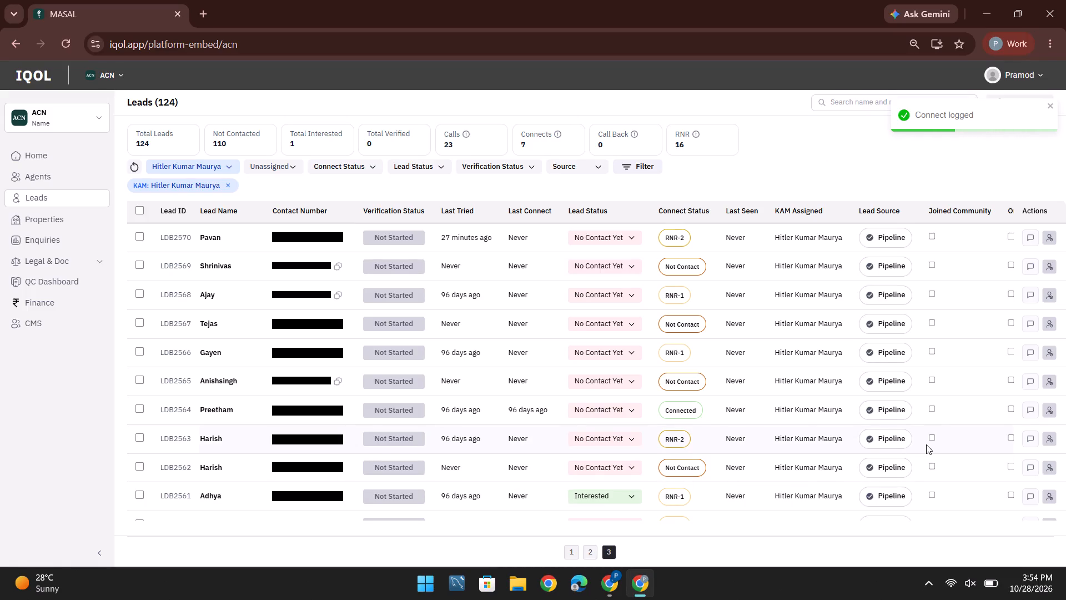
scroll(937, 439, down, 1)
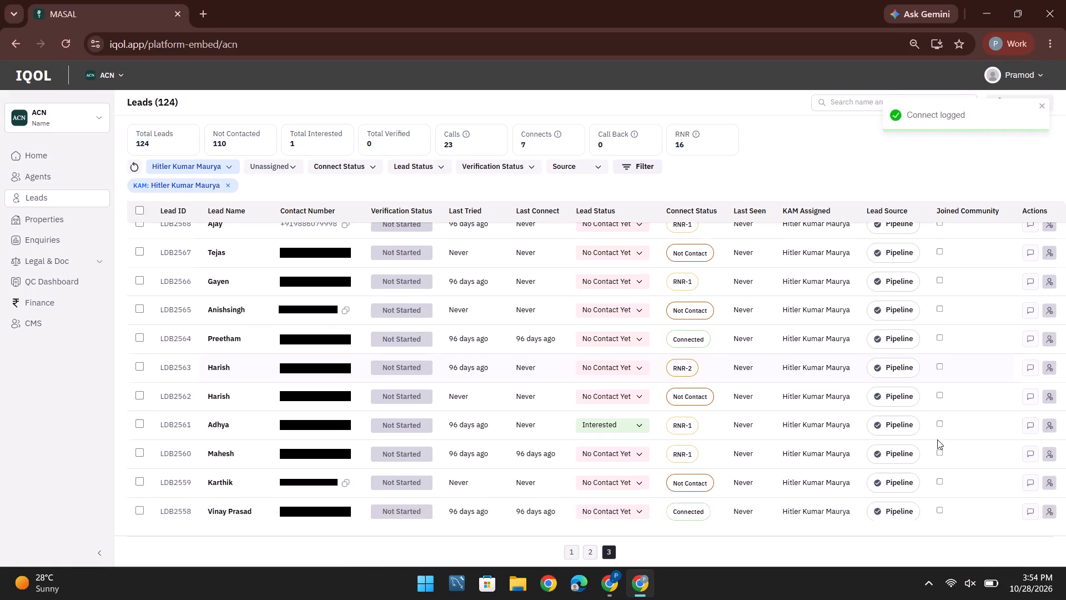
scroll(937, 439, down, 3)
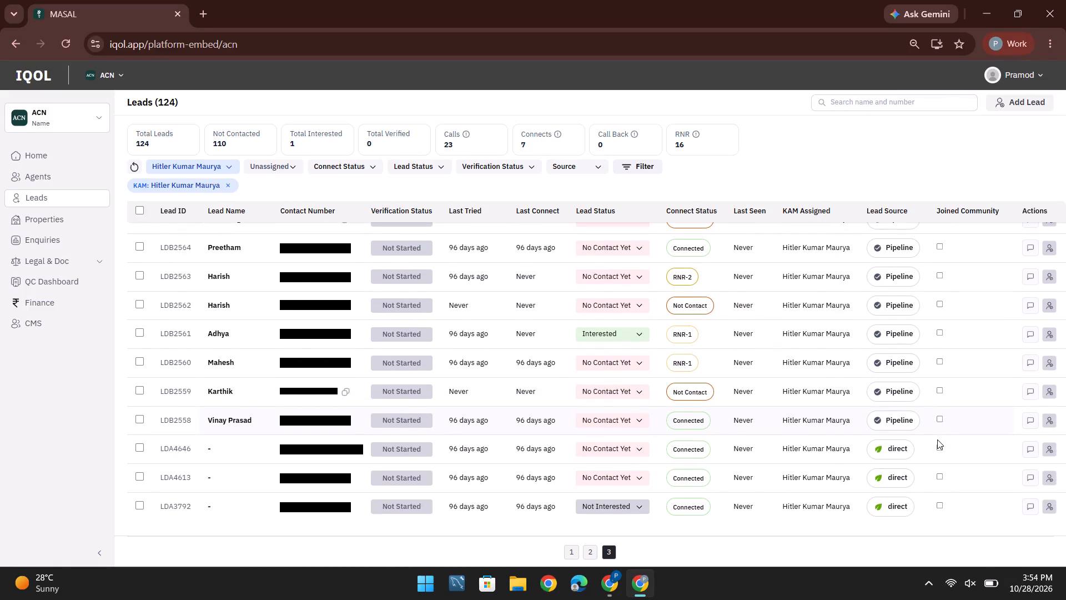
click(1034, 247)
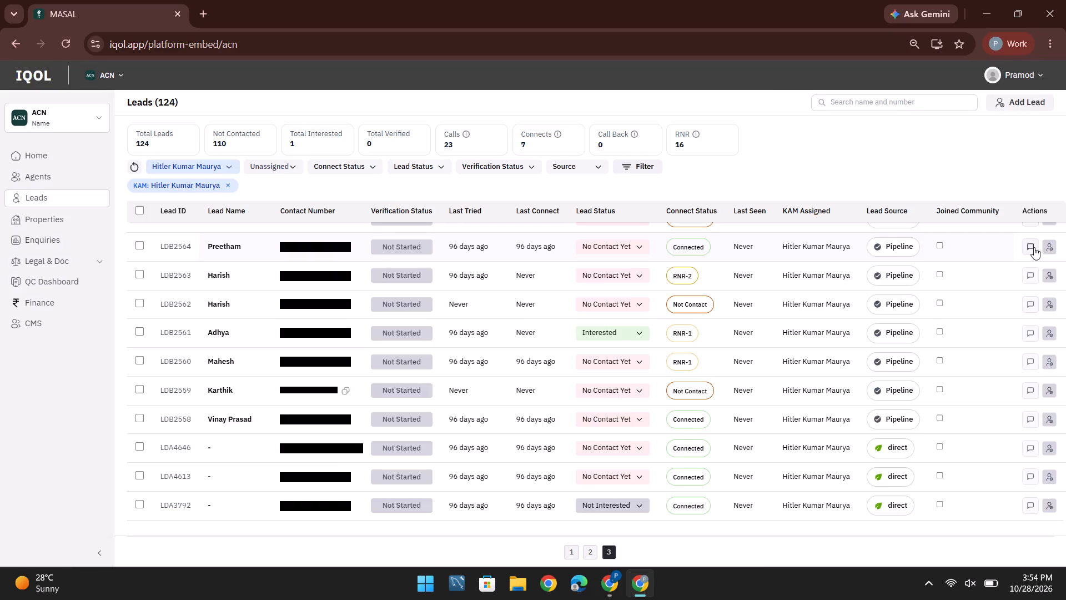
click(738, 554)
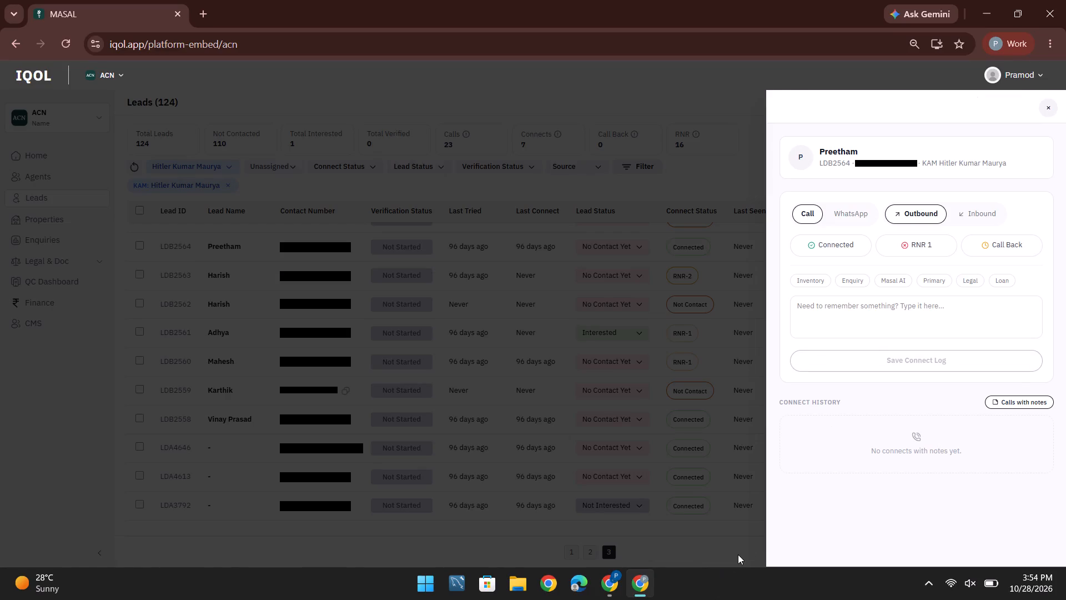
click(1054, 249)
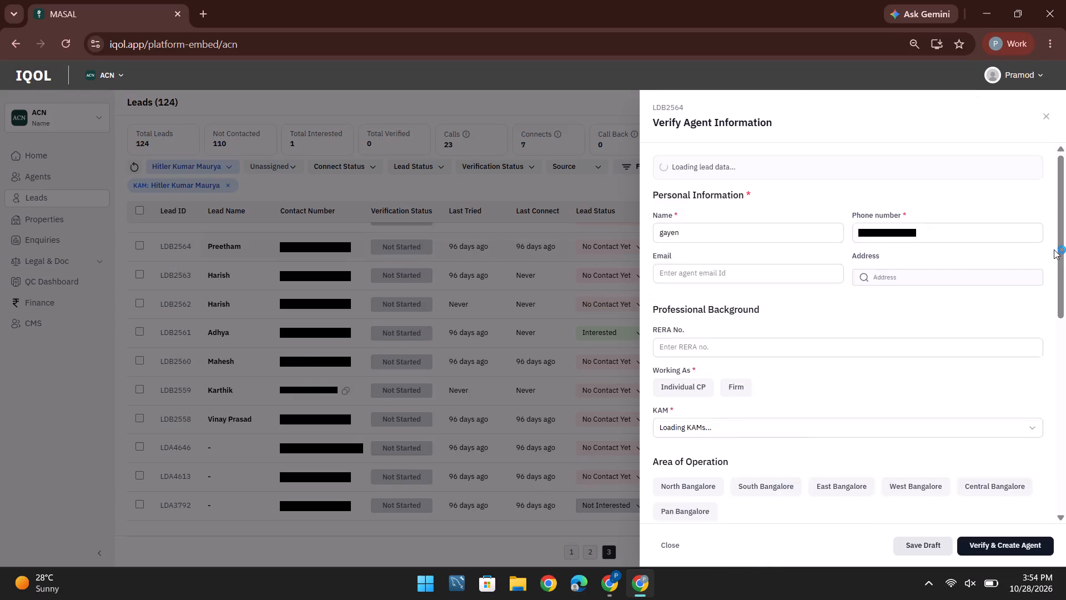
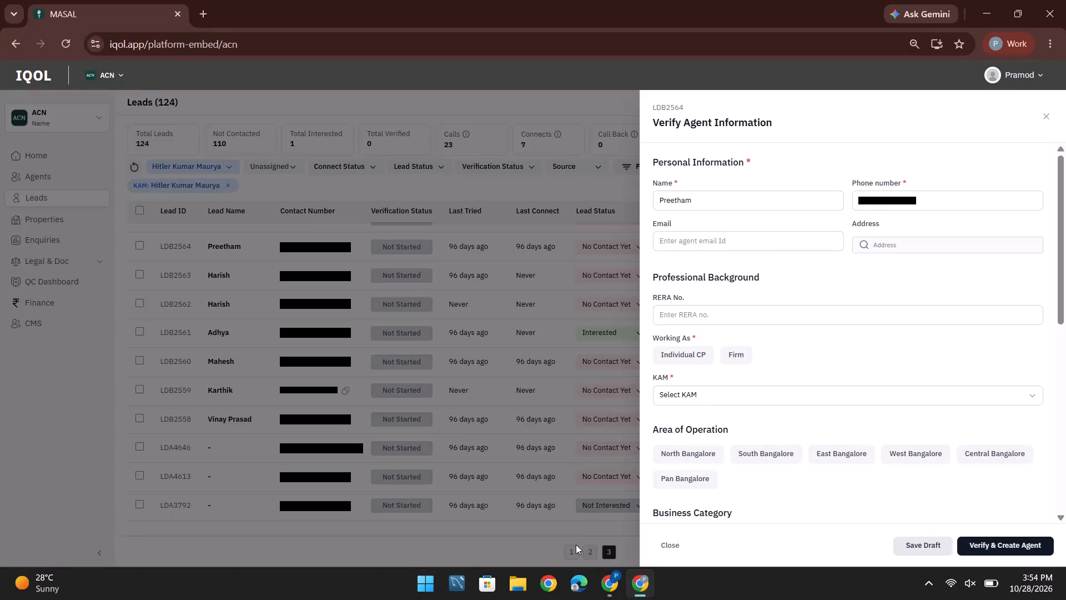
click(606, 527)
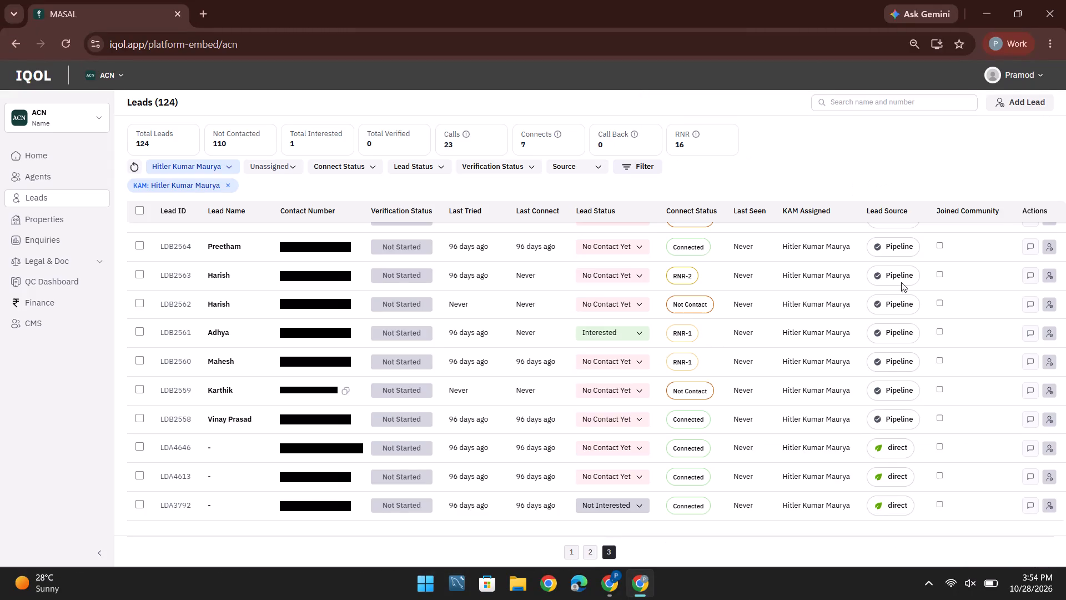
click(1032, 246)
click(857, 250)
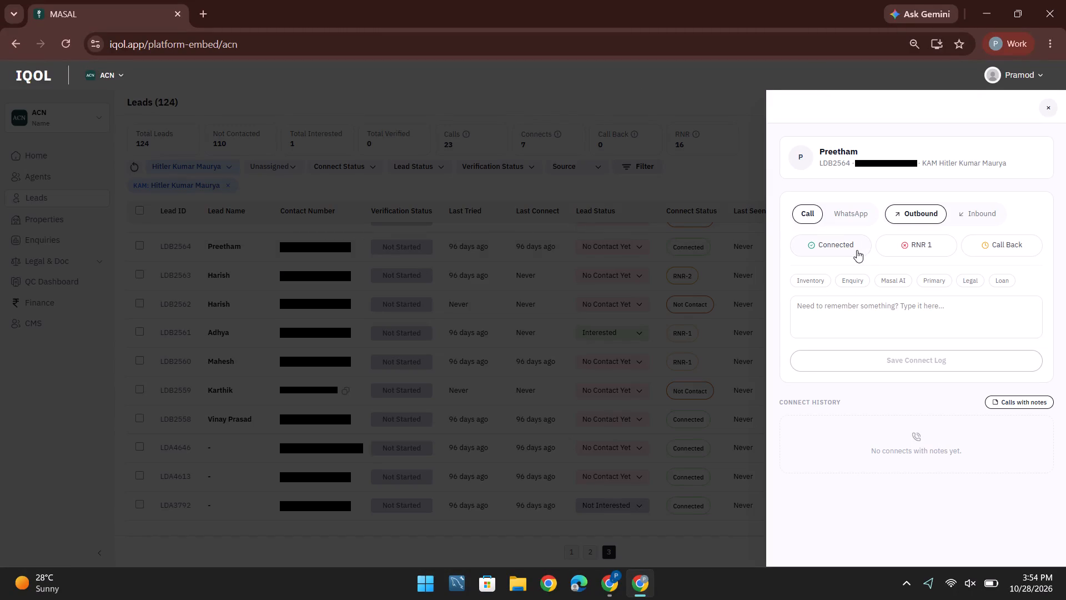
click(831, 313)
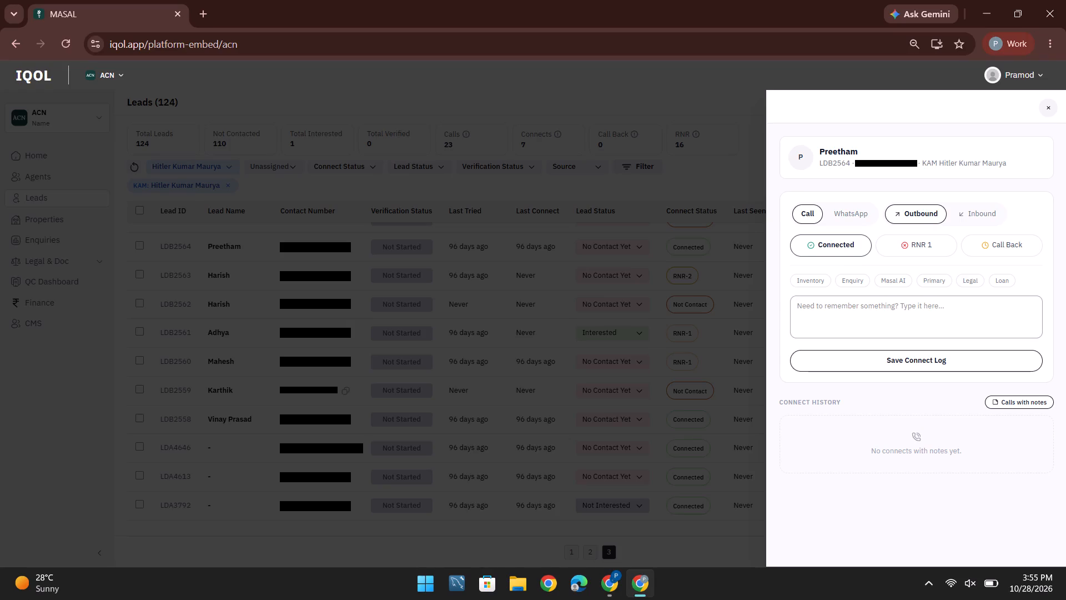
key(n)
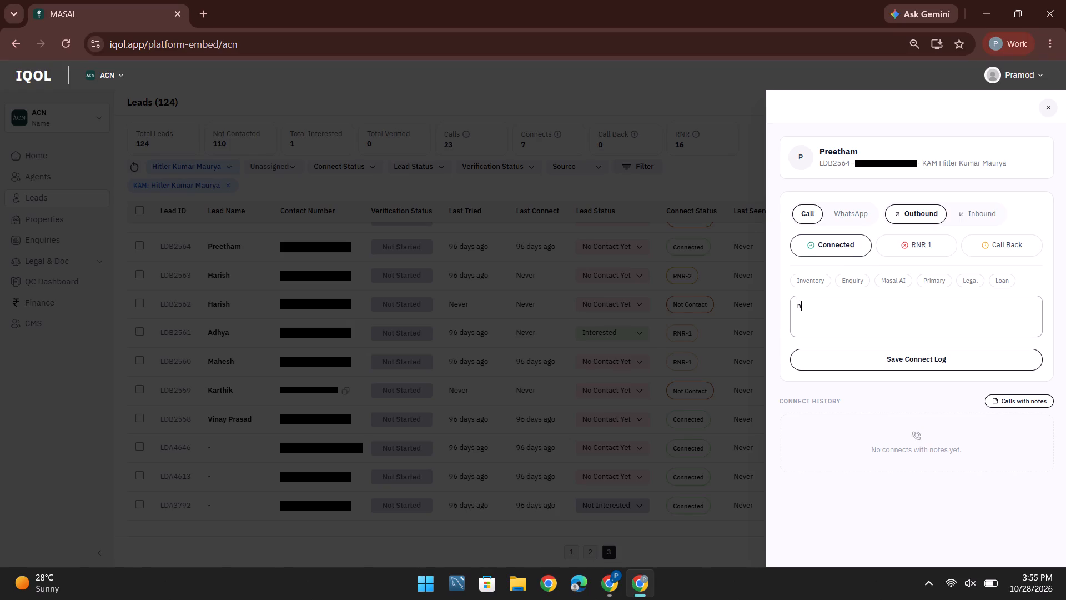
key(o)
text(t an agent)
click(842, 369)
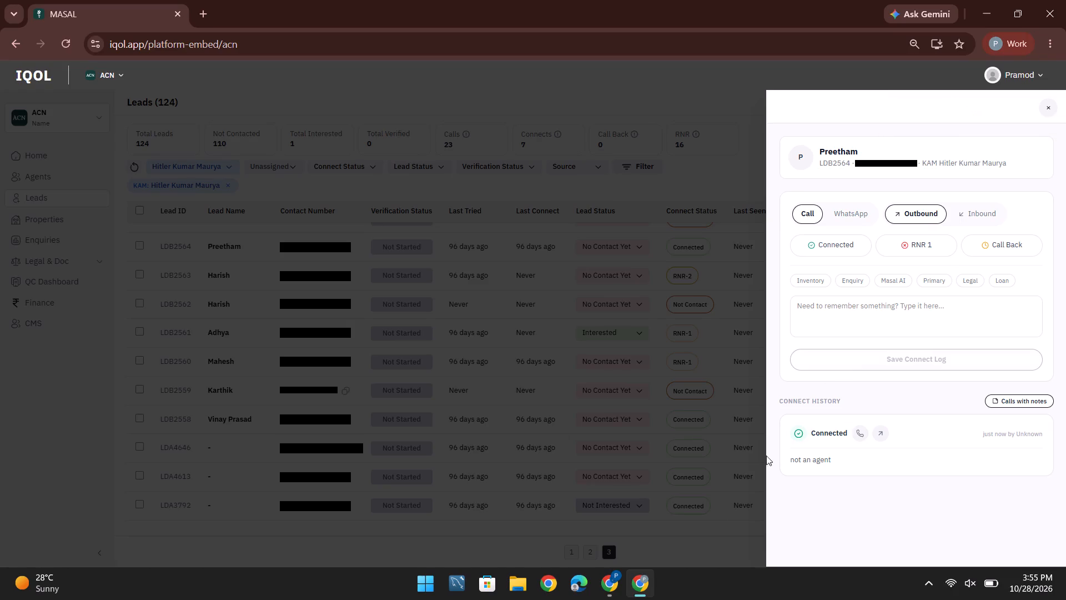
click(699, 554)
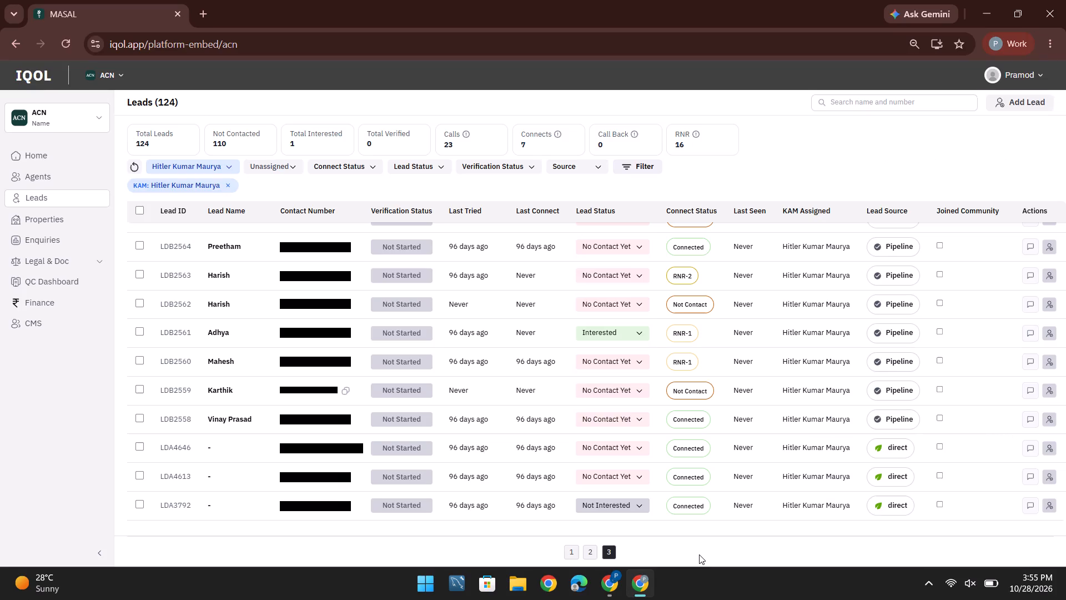
scroll(856, 428, down, 2)
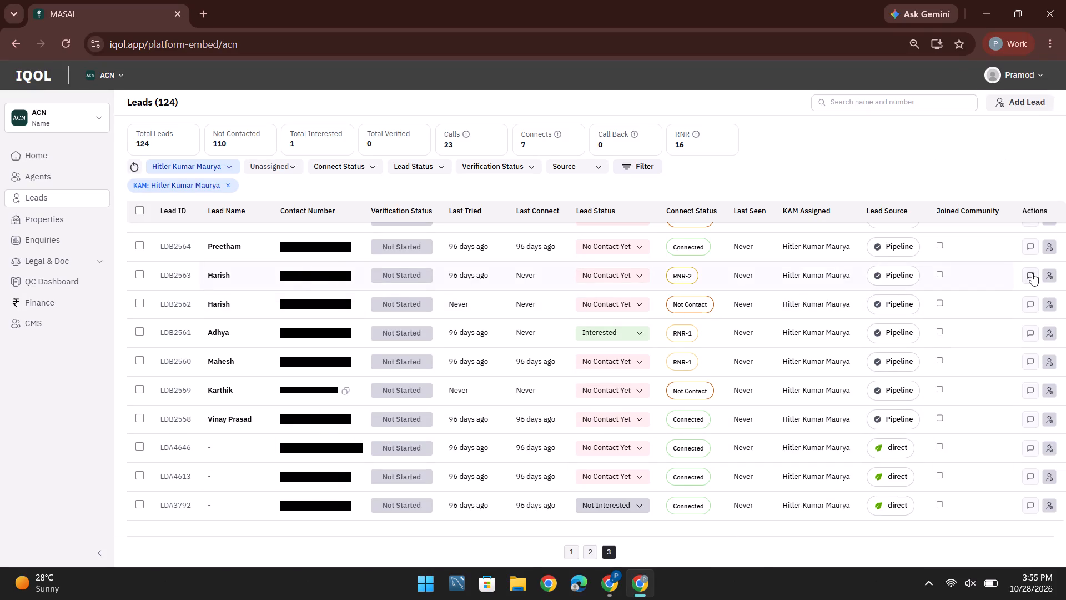
click(1032, 273)
click(707, 542)
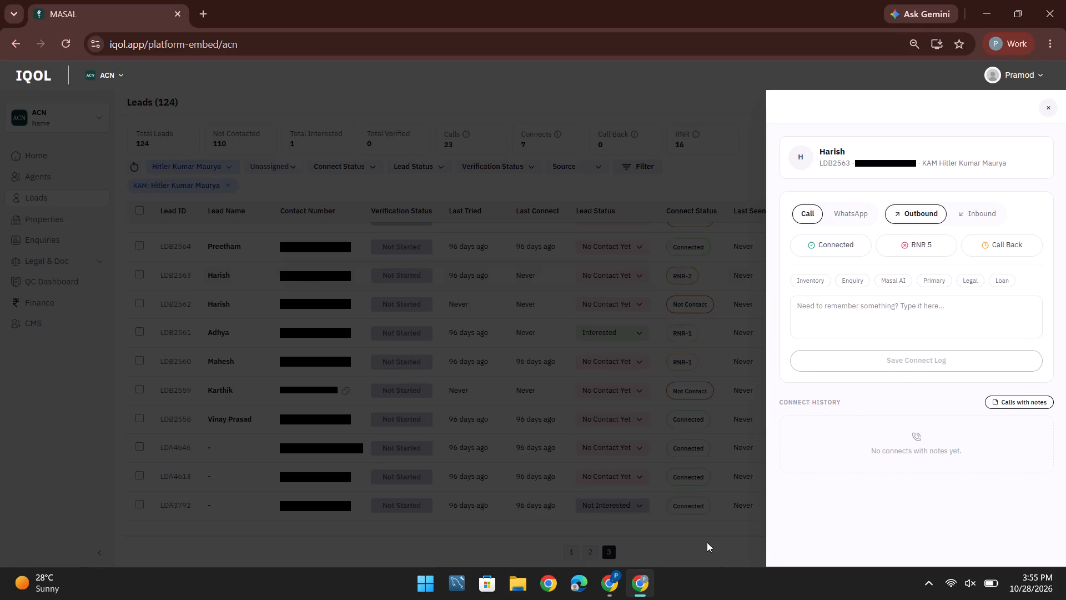
click(1047, 276)
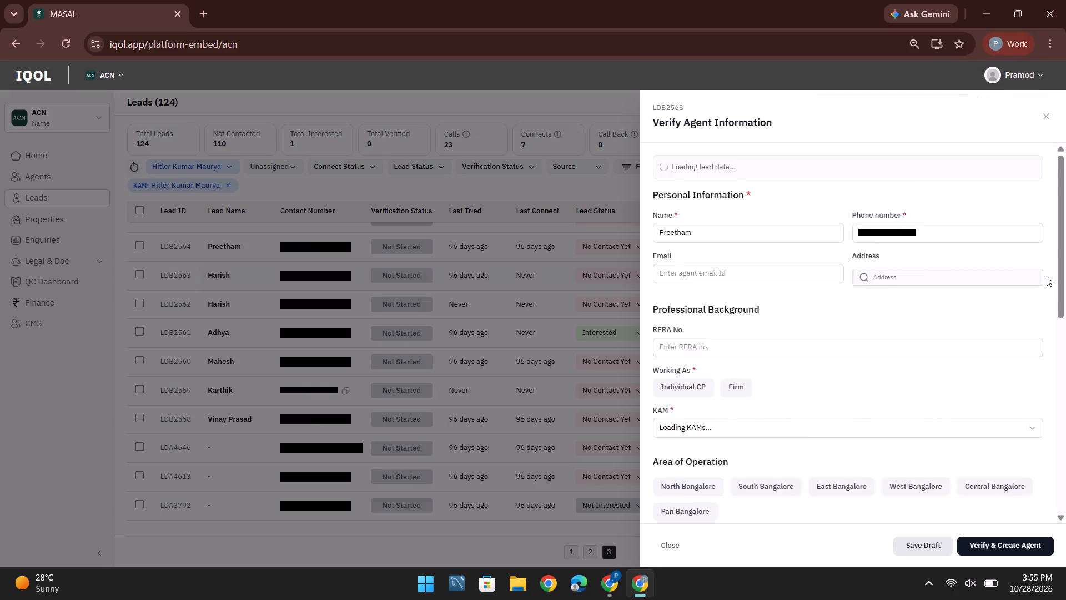
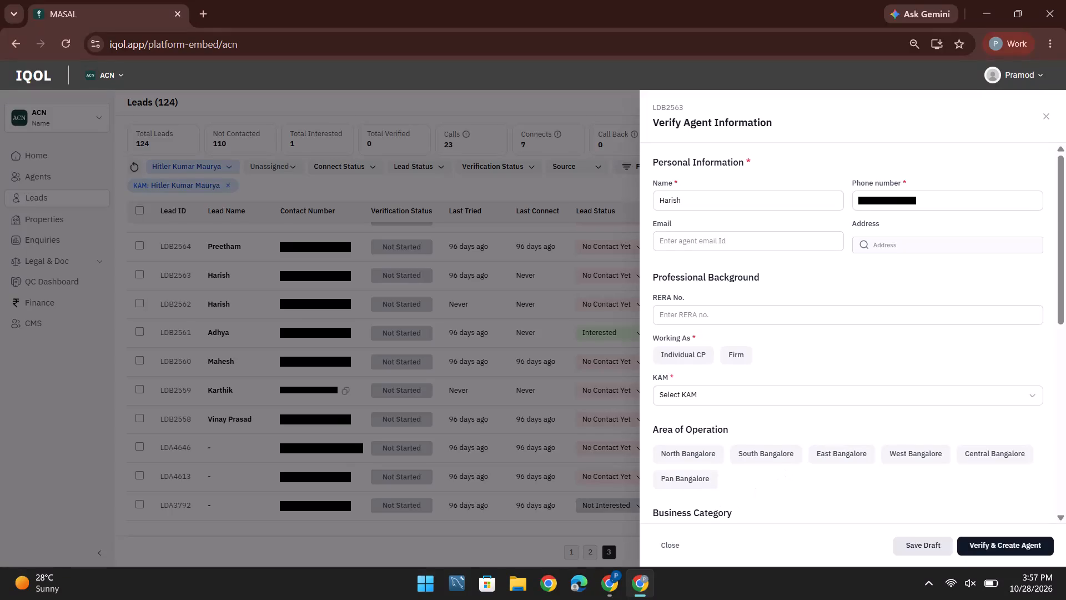
click(598, 533)
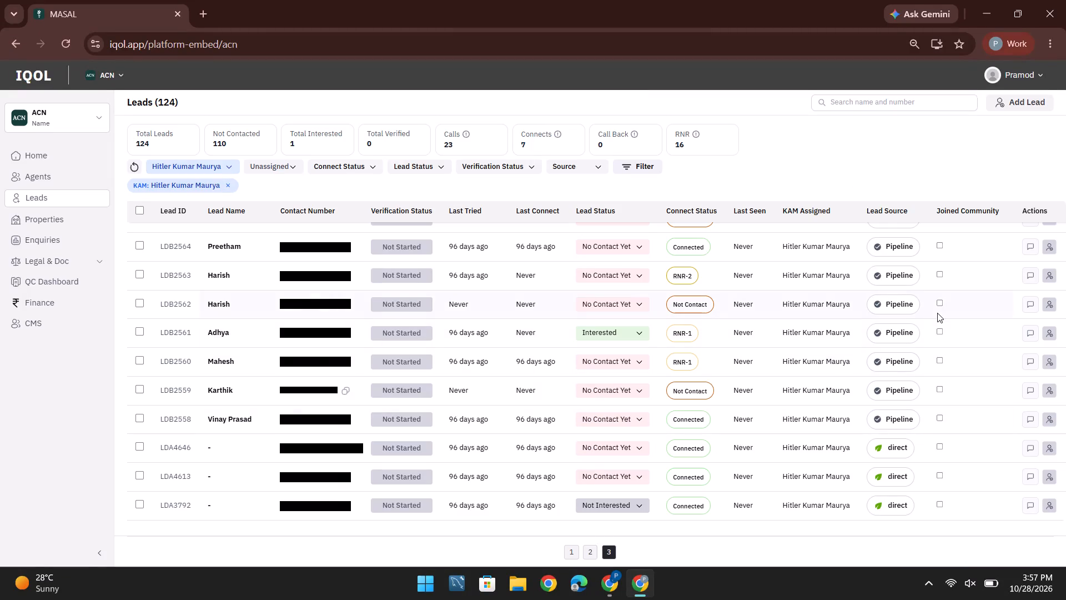
click(1054, 301)
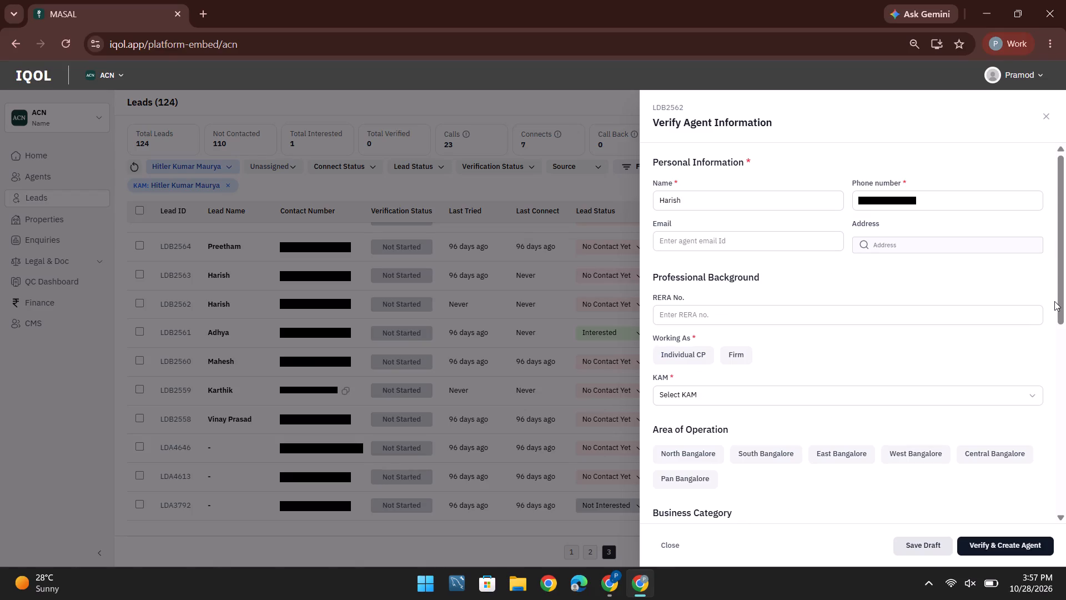
click(626, 536)
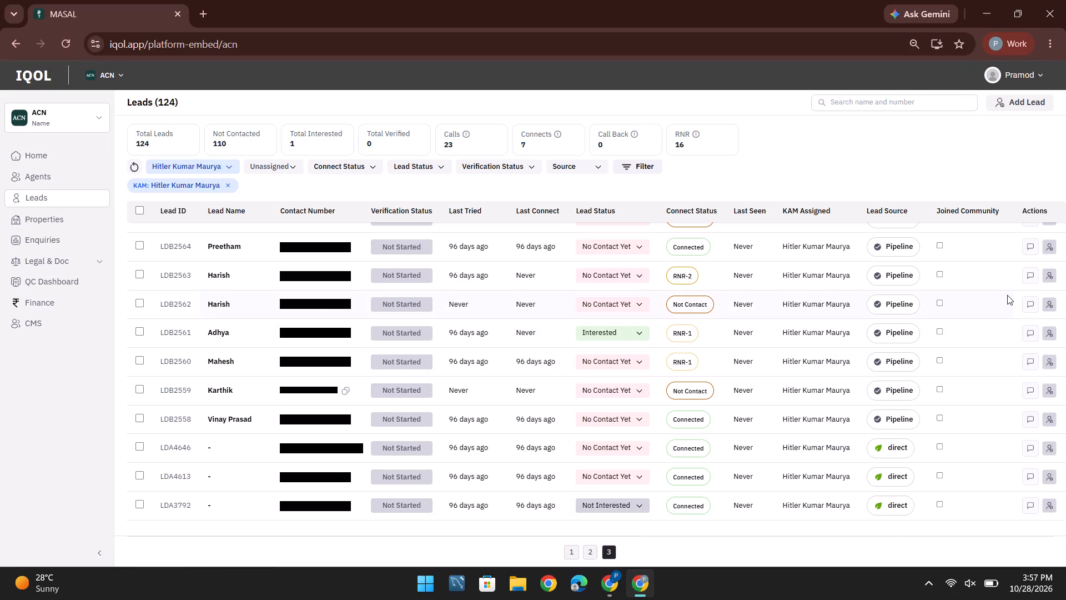
click(1025, 302)
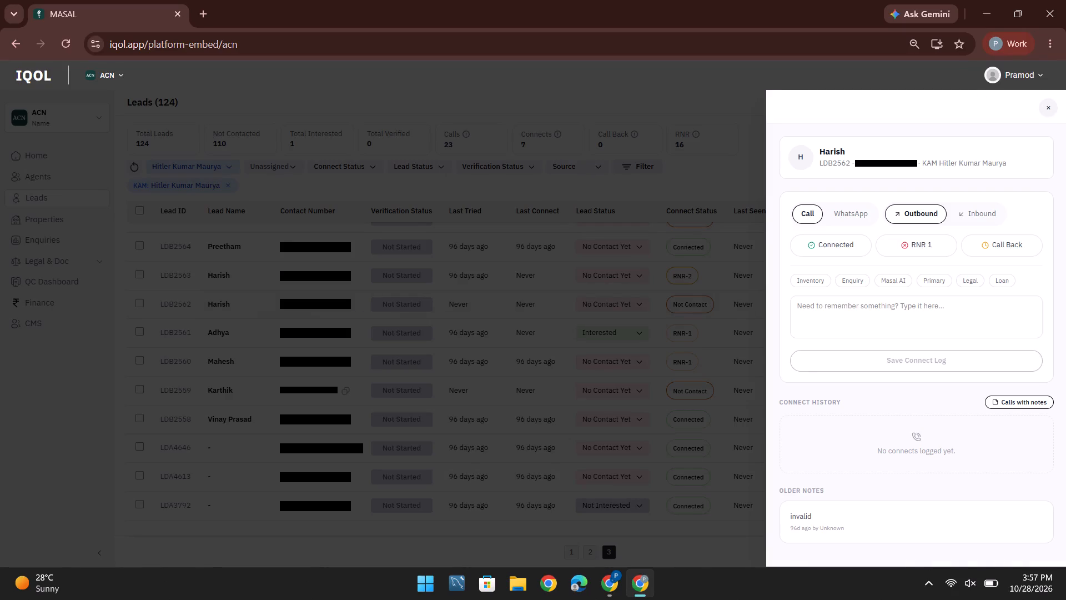
click(913, 244)
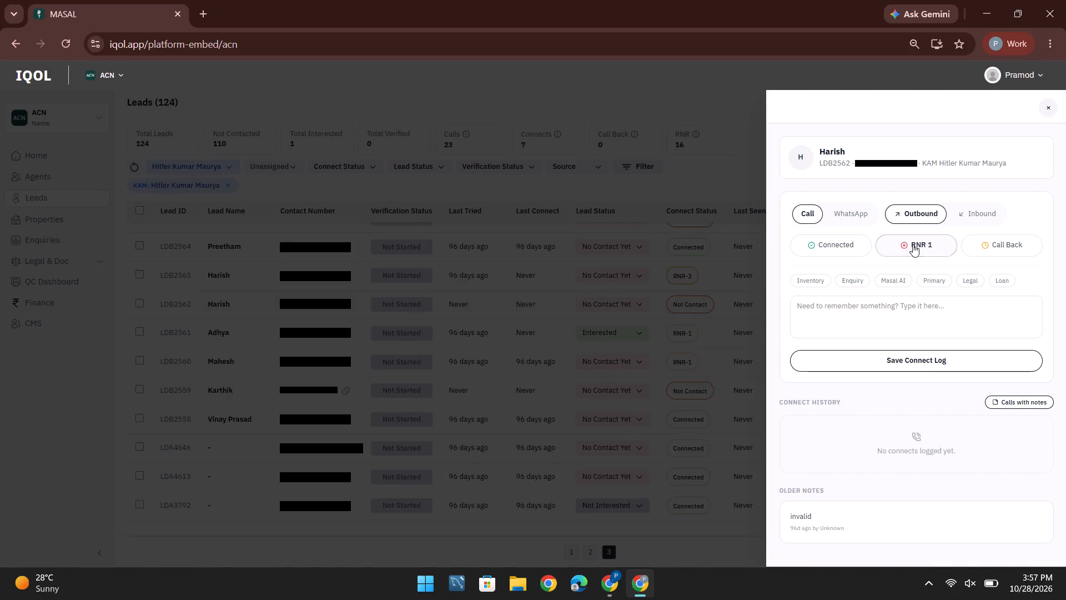
click(852, 312)
text(number does not exsits)
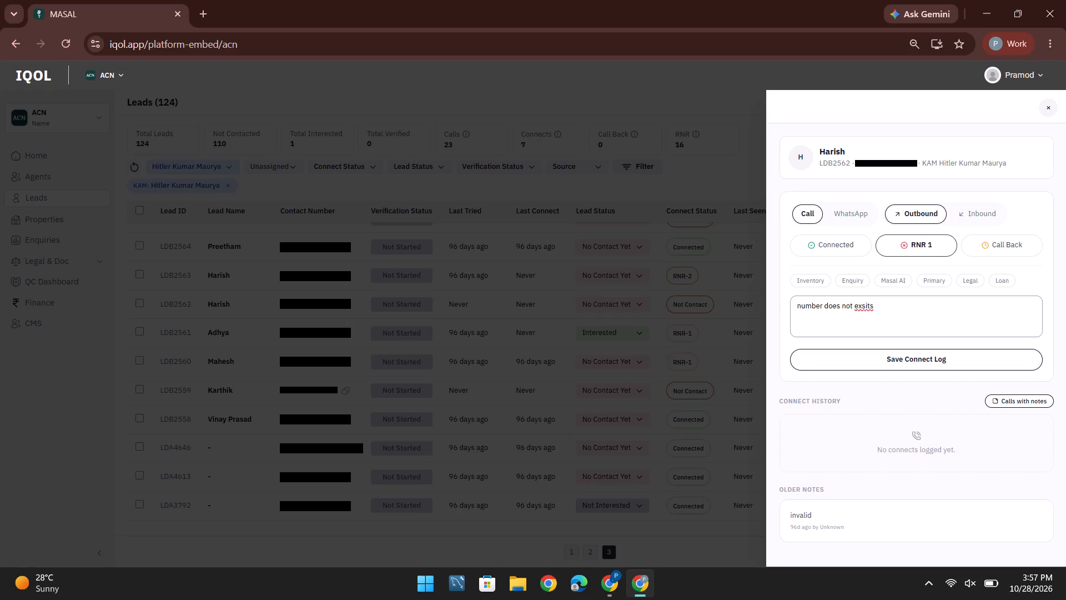
key(BackSpace)
key(BackSpace)
key(s)
text(ts)
click(858, 362)
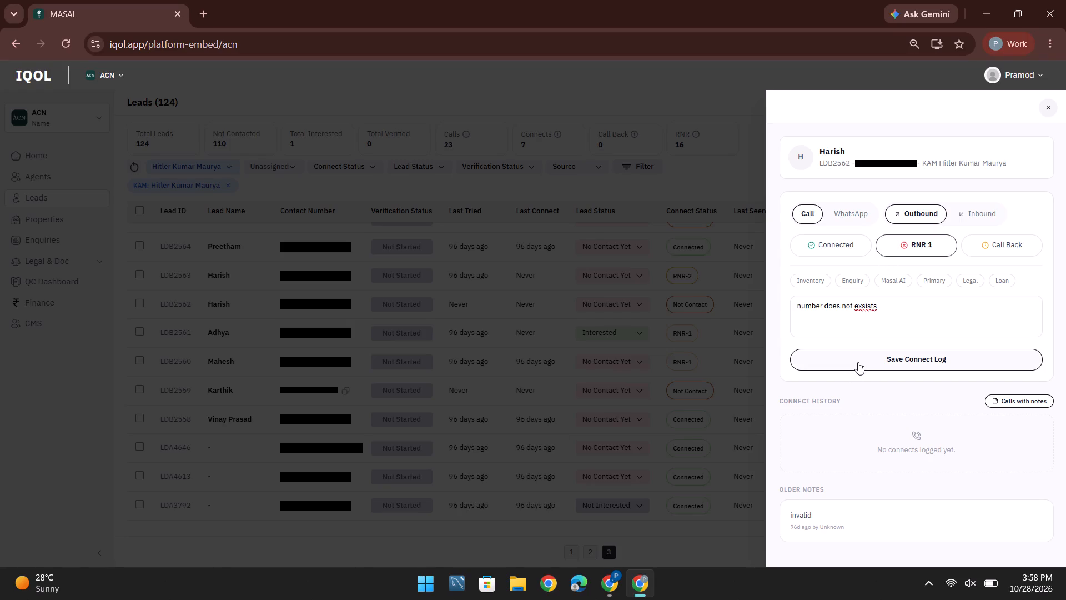
click(737, 534)
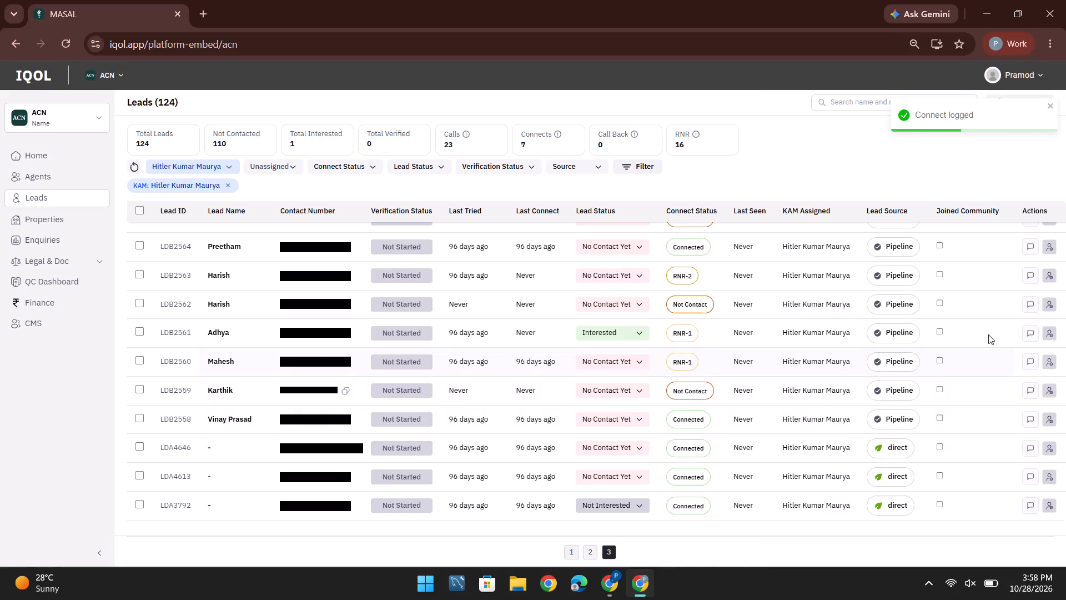
click(1037, 332)
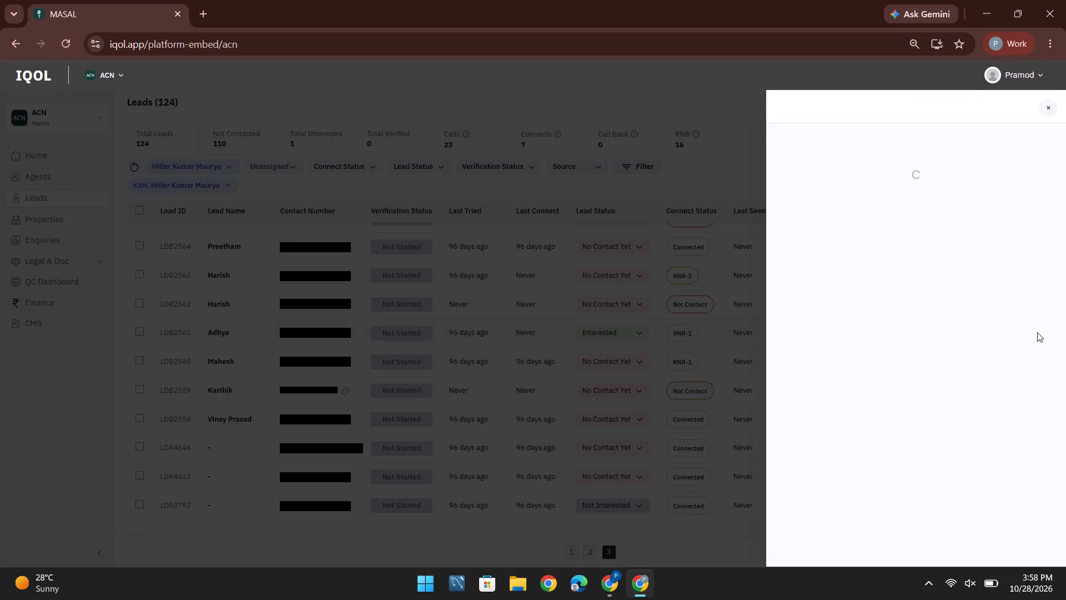
click(741, 548)
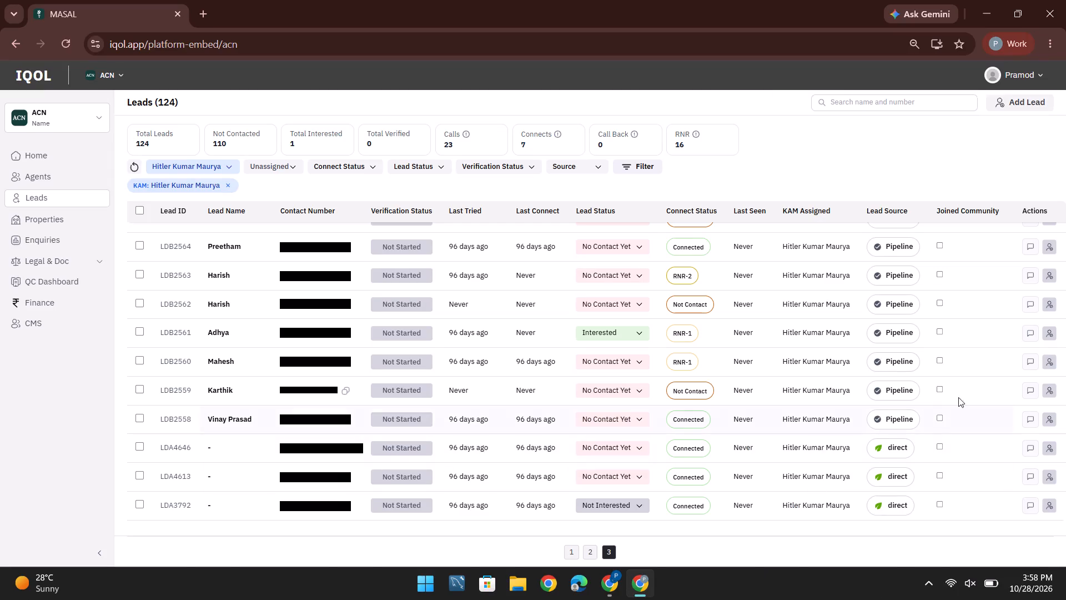
click(1030, 364)
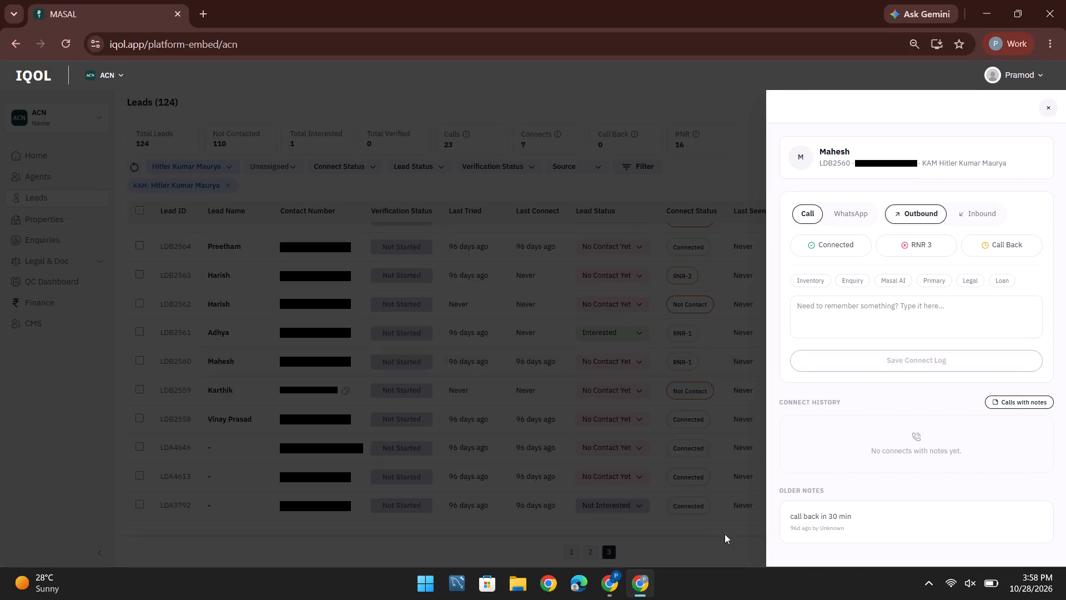
click(710, 542)
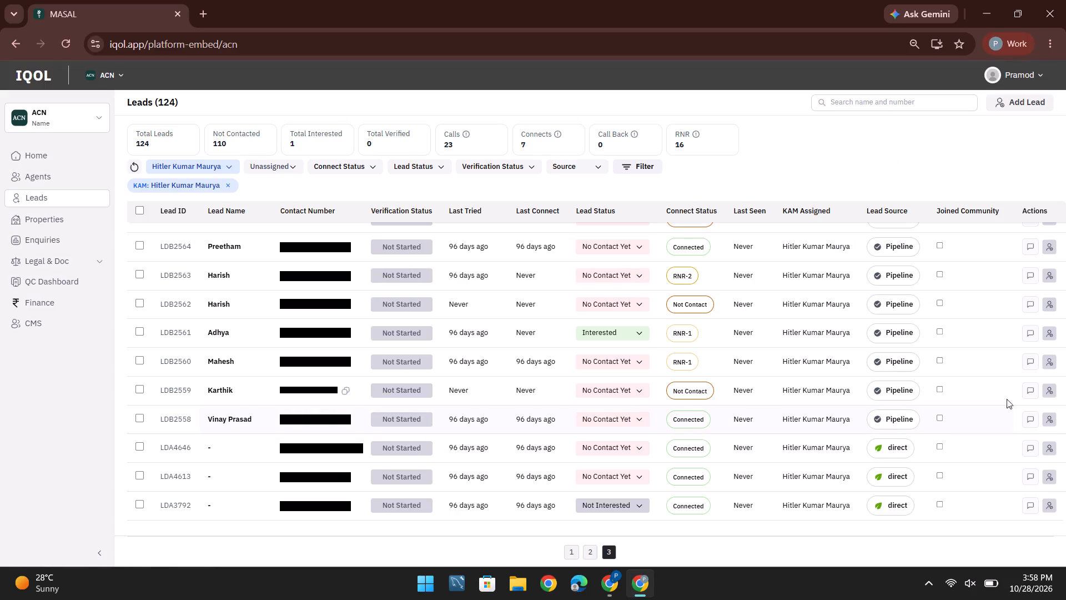
click(1033, 392)
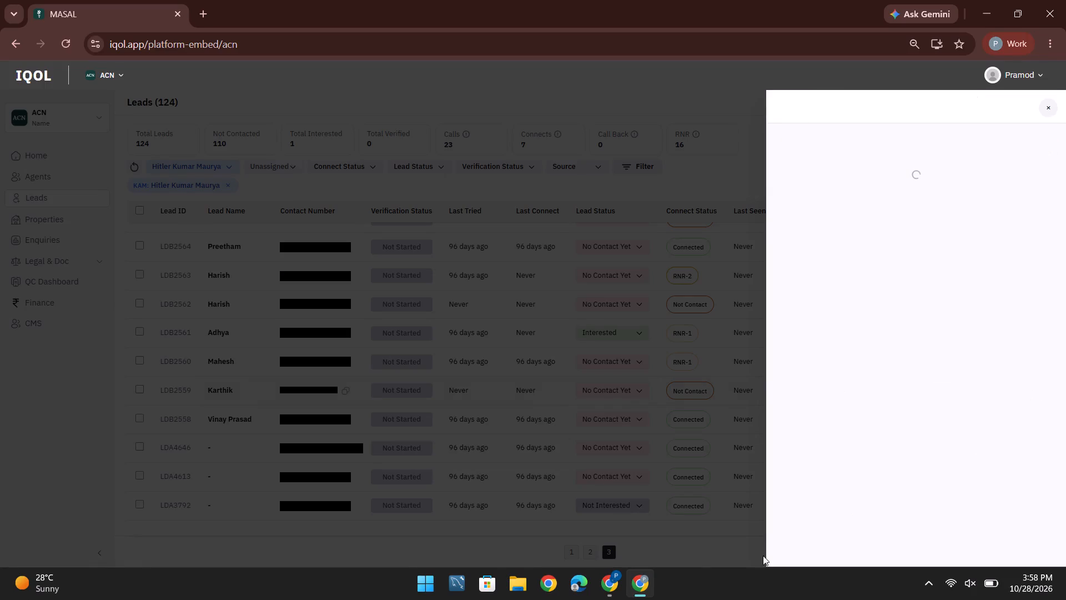
click(757, 556)
click(1033, 422)
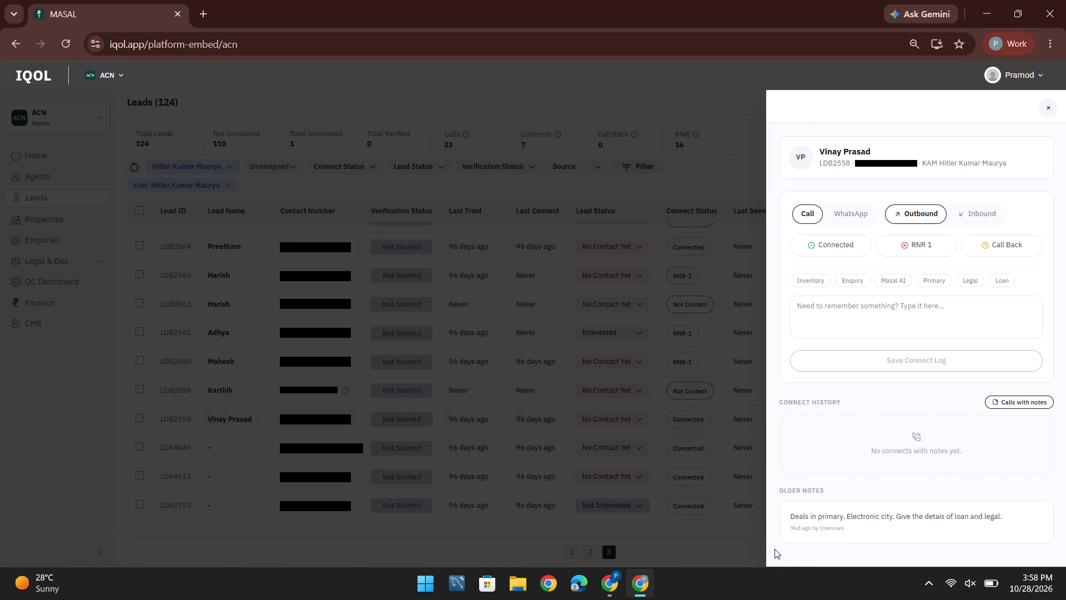
click(775, 549)
click(775, 549)
click(751, 553)
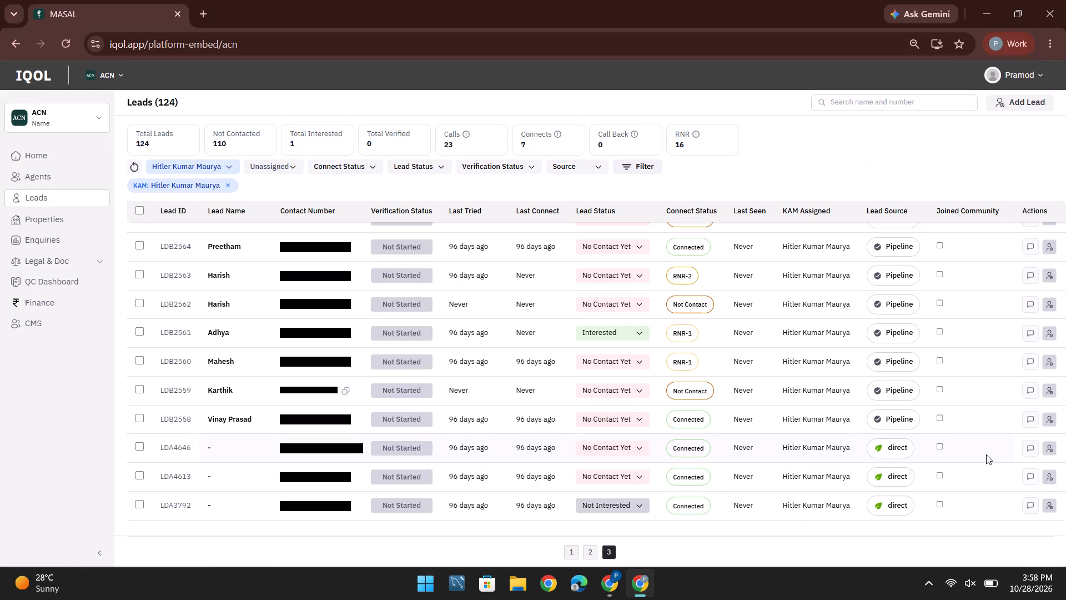
click(1050, 426)
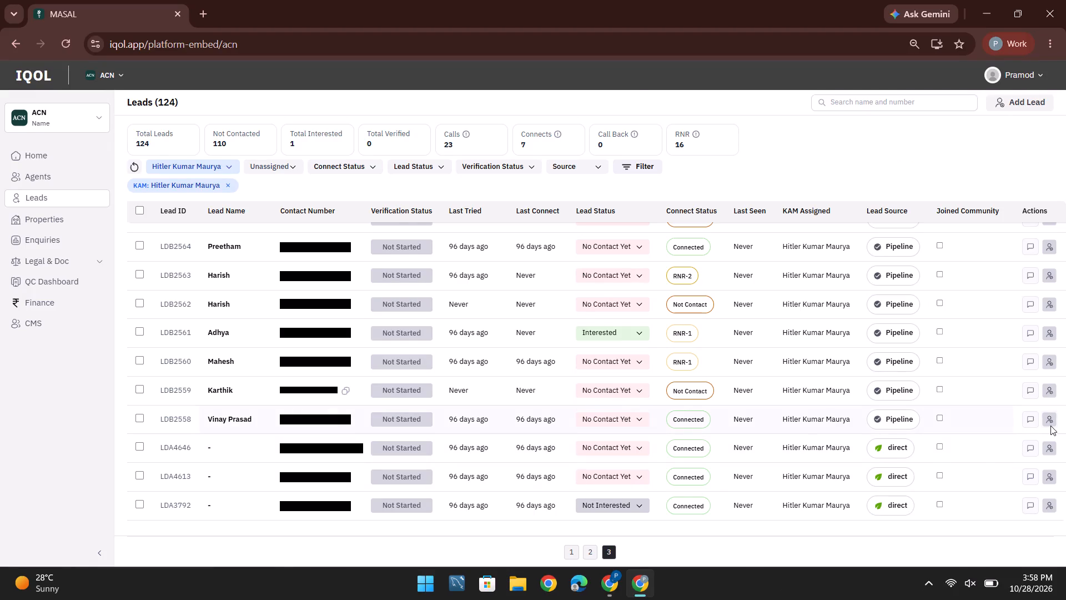
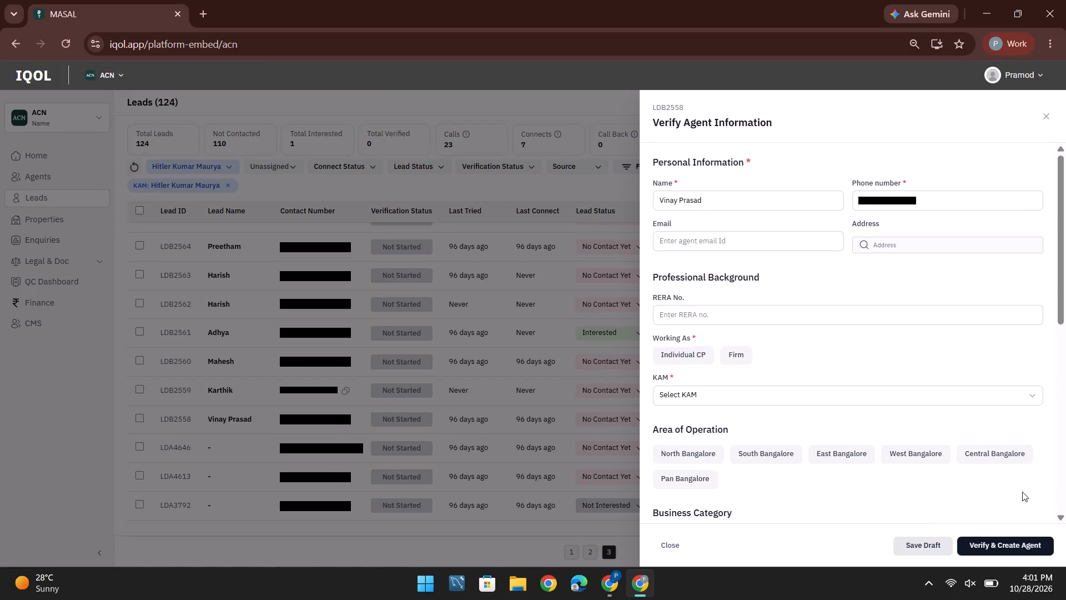
click(785, 203)
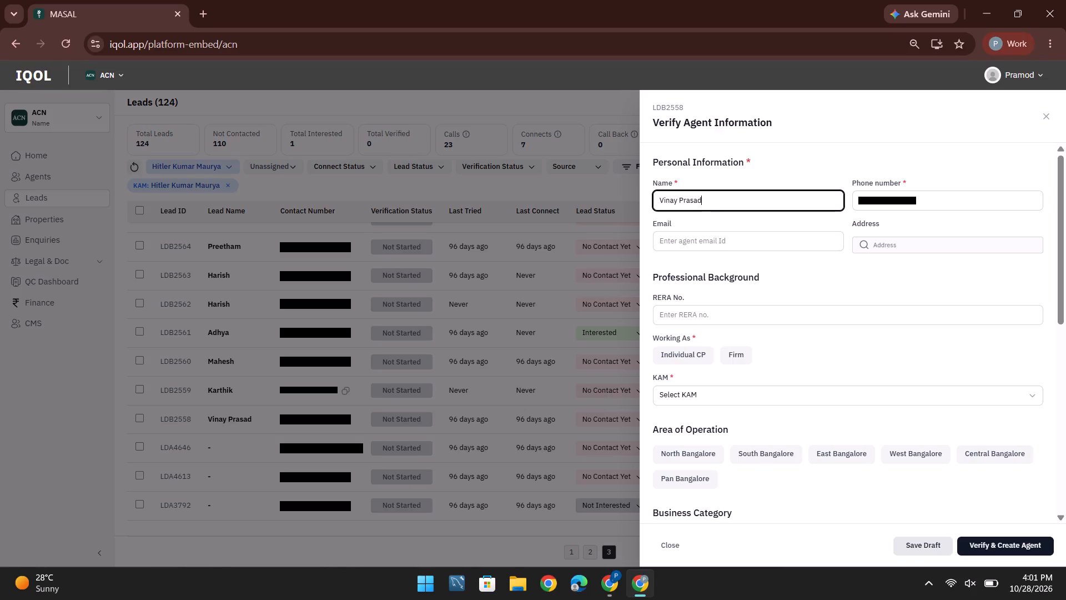
key(BackSpace)
key(BackSpace)
key(BackSpace)
key(BackSpace)
key(BackSpace)
key(BackSpace)
key(BackSpace)
key(BackSpace)
key(BackSpace)
key(BackSpace)
key(BackSpace)
key(BackSpace)
key(BackSpace)
key(BackSpace)
key(BackSpace)
key(BackSpace)
key(BackSpace)
key(BackSpace)
key(BackSpace)
key(BackSpace)
text(ra)
text(vindranath)
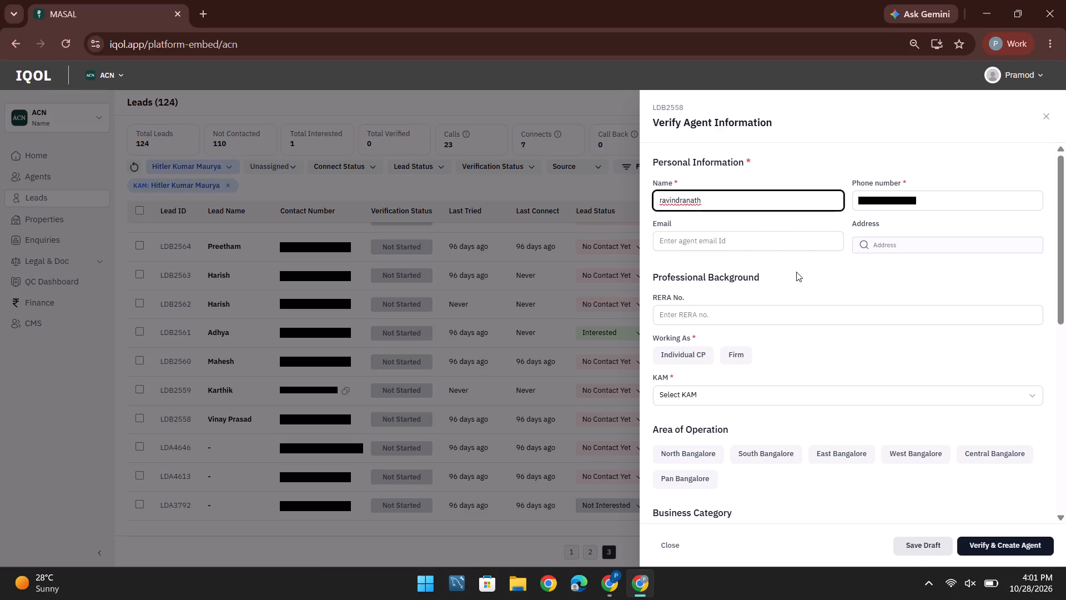
Set the agent's working type to Individual CP and the business category to Resale.
scroll(796, 272, down, 1)
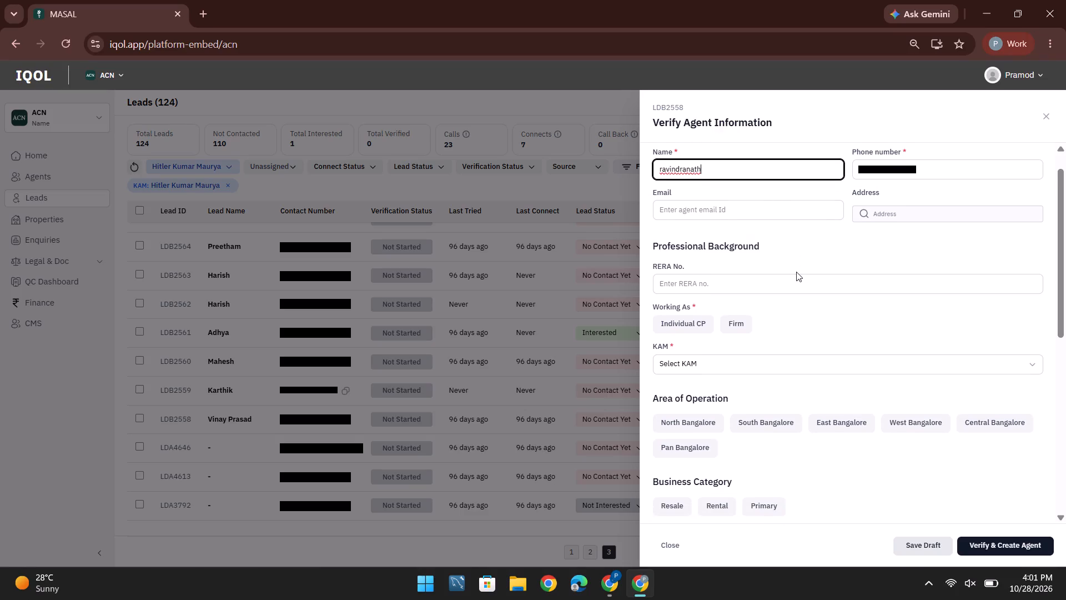
click(688, 327)
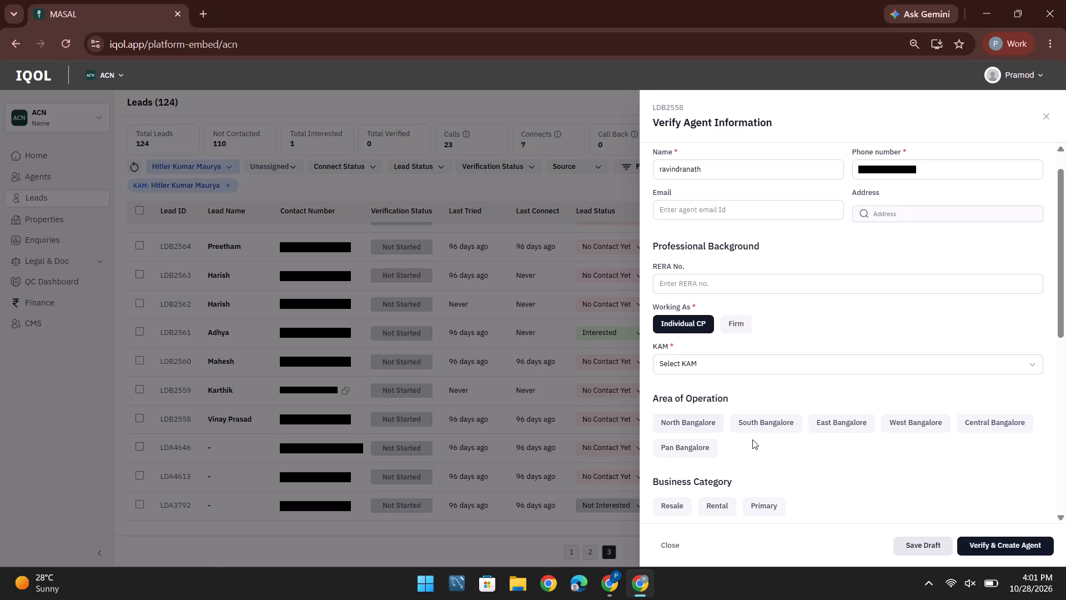
scroll(754, 439, down, 2)
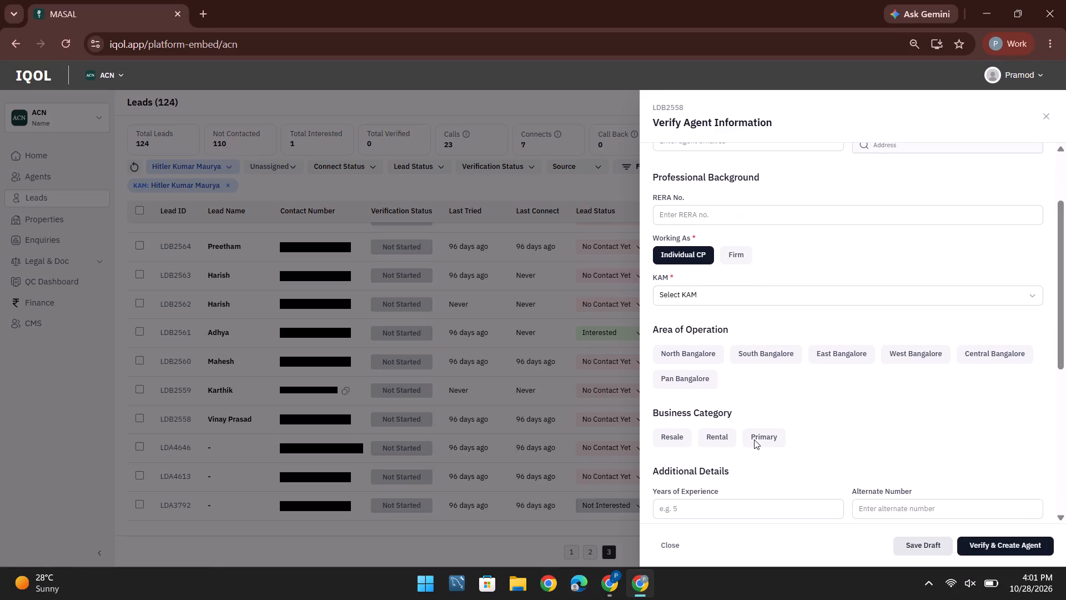
scroll(754, 439, down, 1)
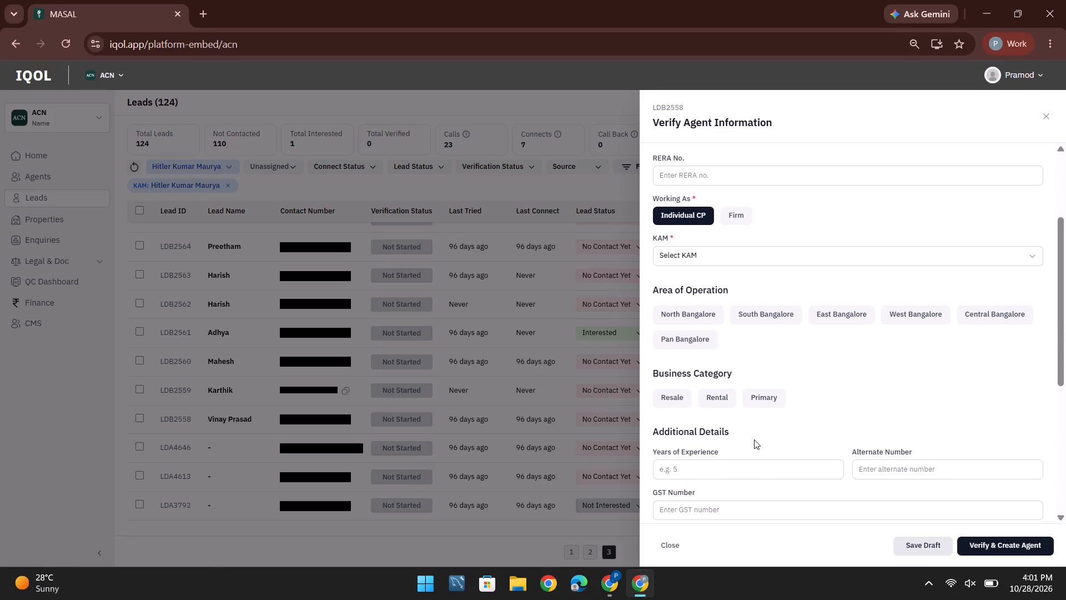
scroll(754, 439, down, 1)
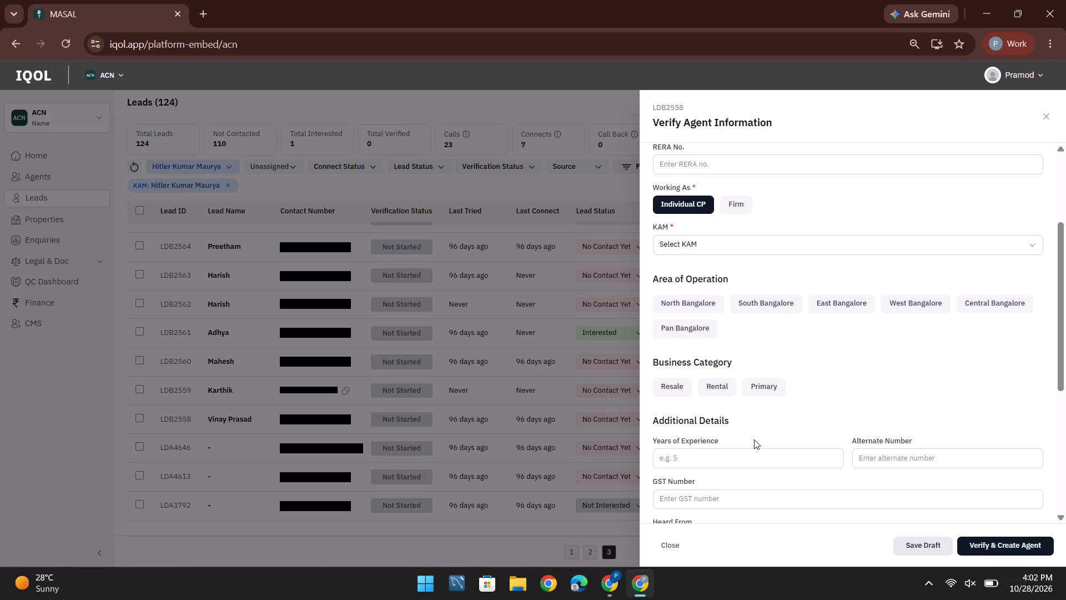
scroll(754, 439, down, 1)
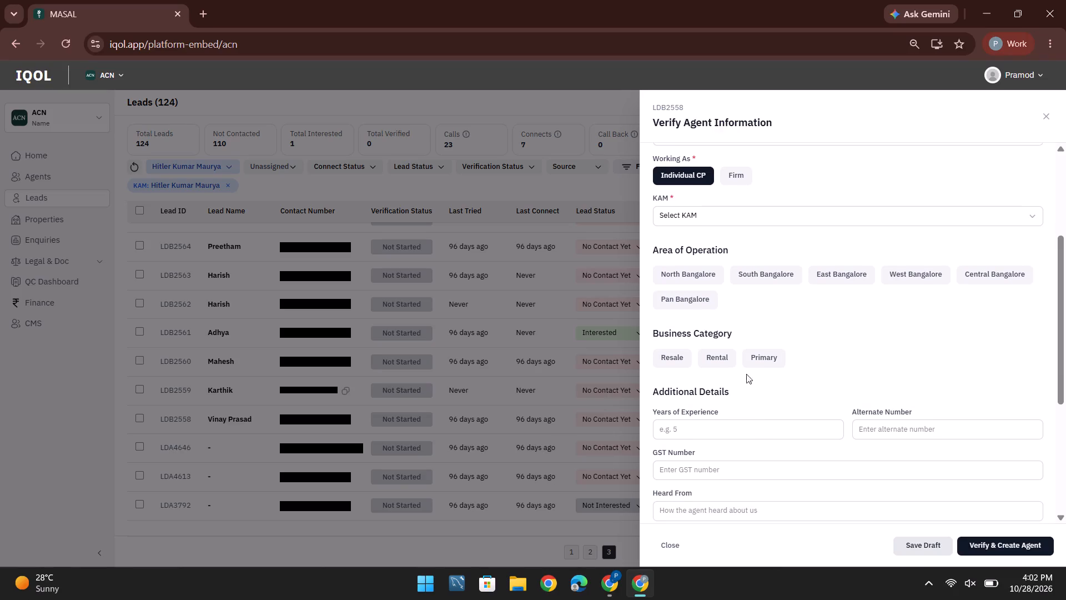
click(677, 362)
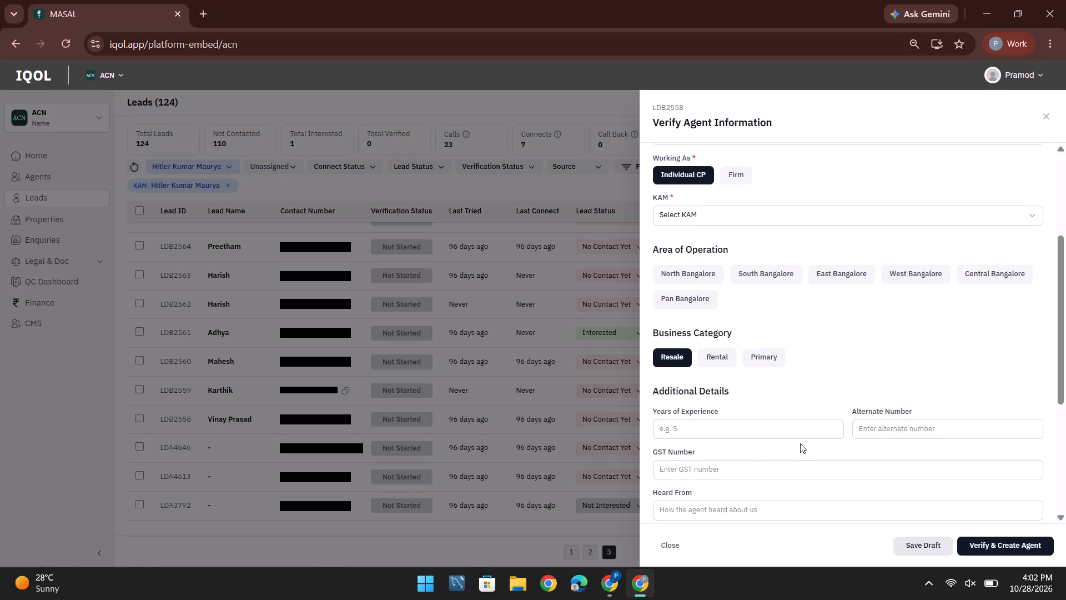
Select Kannada as the agent's language in the additional details.
scroll(800, 443, down, 4)
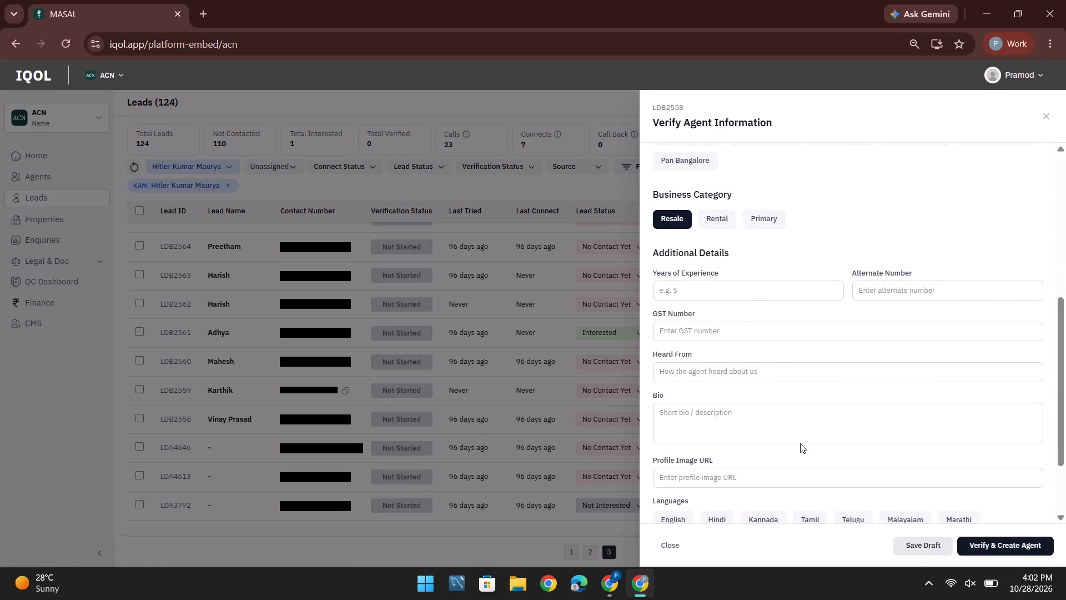
scroll(800, 443, down, 1)
click(763, 469)
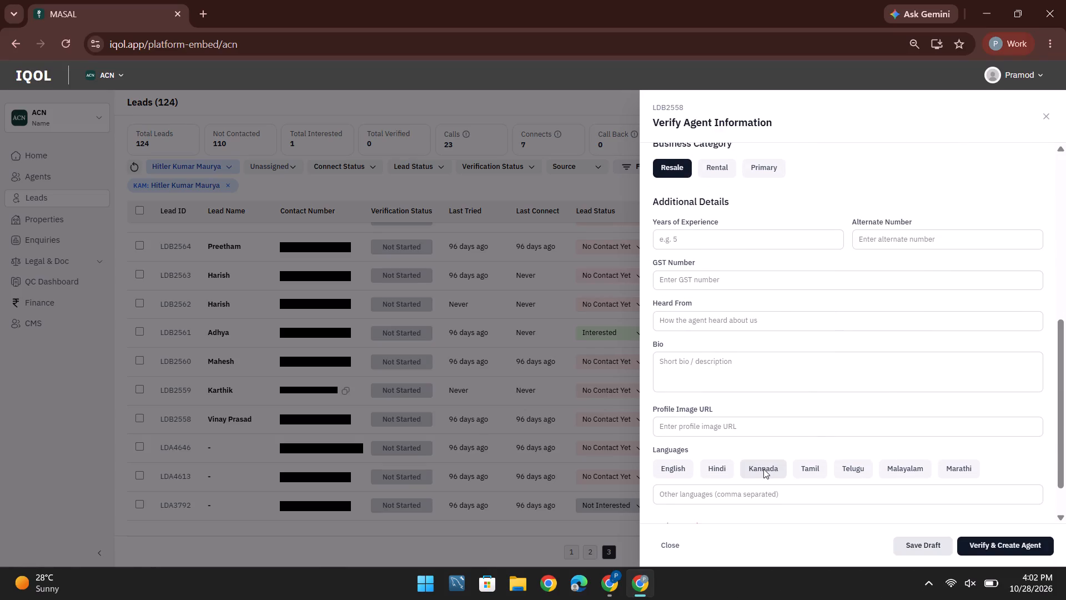
Assign Pramod as the agent's KAM and choose South Bangalore as the area of operation.
scroll(818, 436, up, 2)
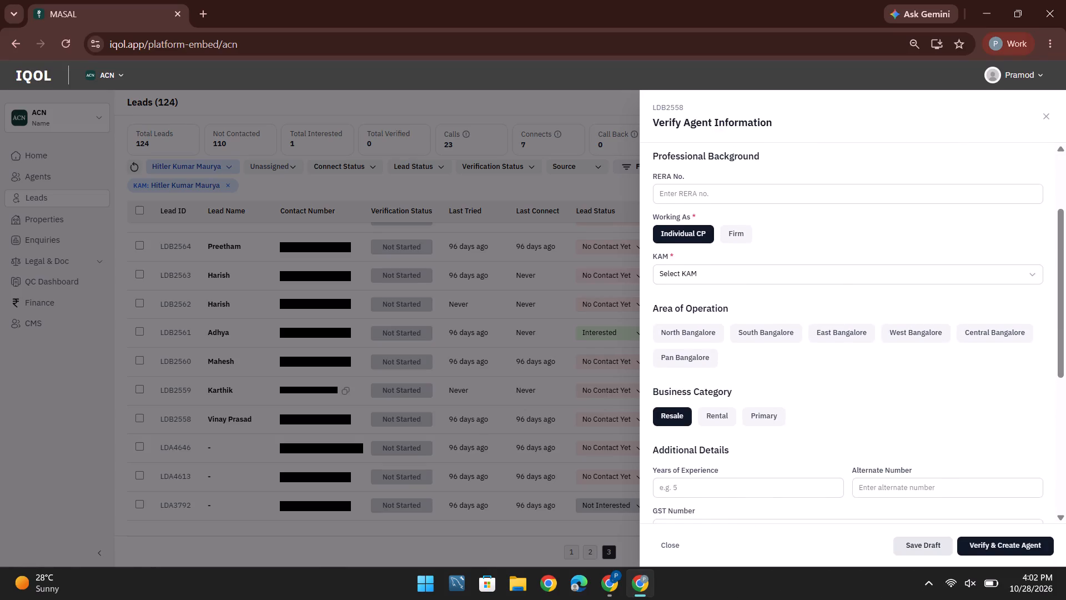
scroll(818, 436, up, 5)
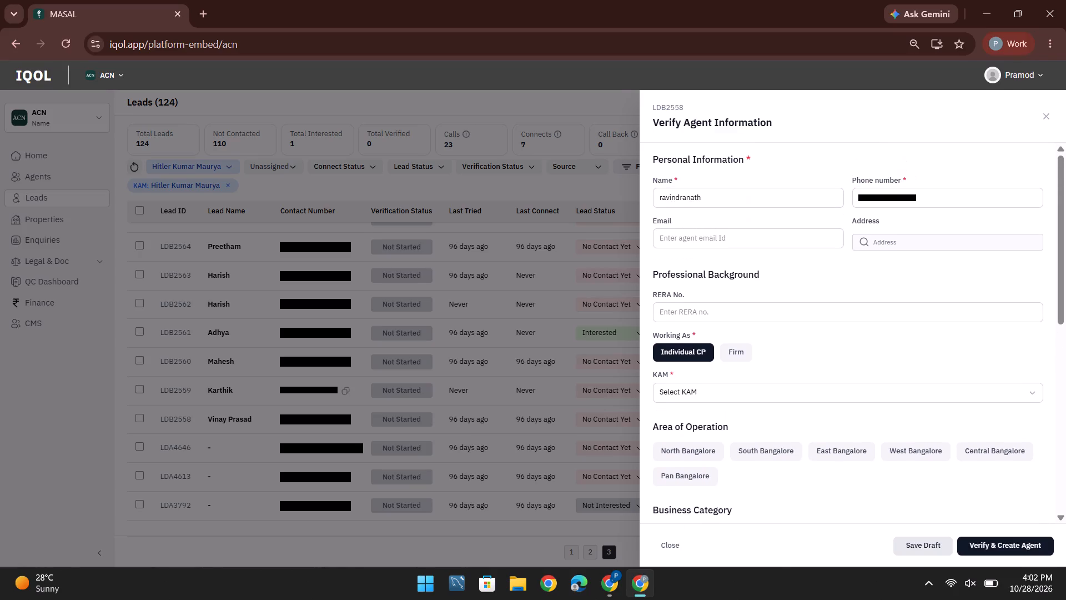
click(795, 402)
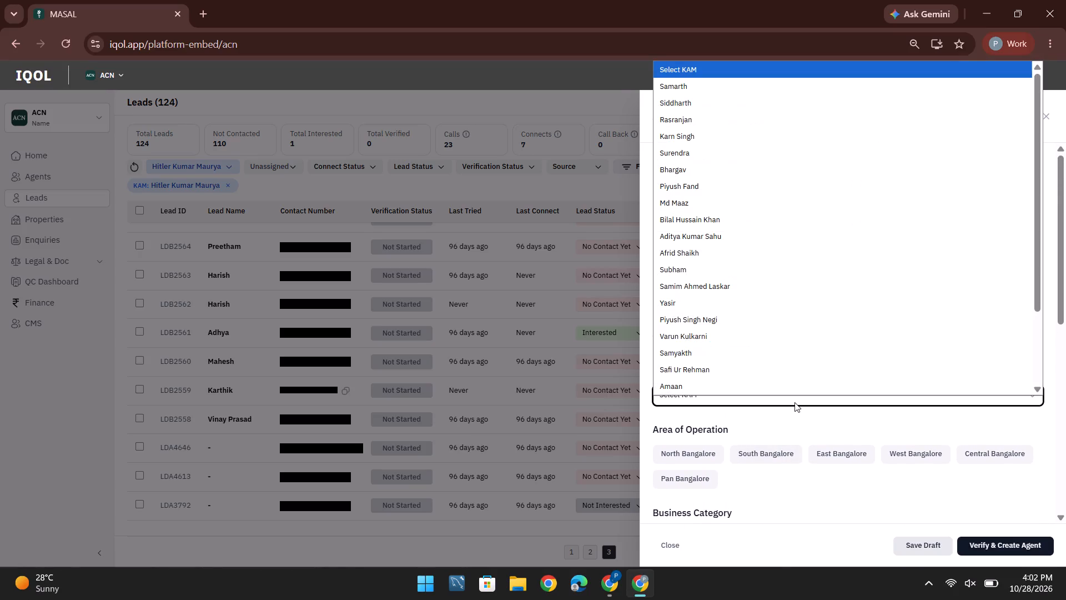
scroll(858, 296, down, 4)
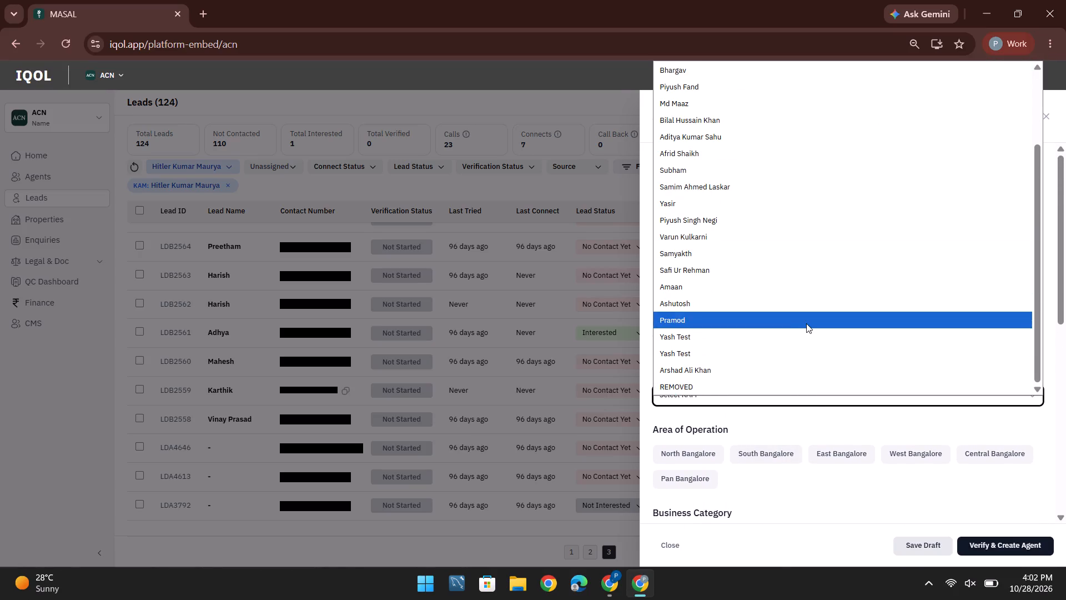
click(806, 323)
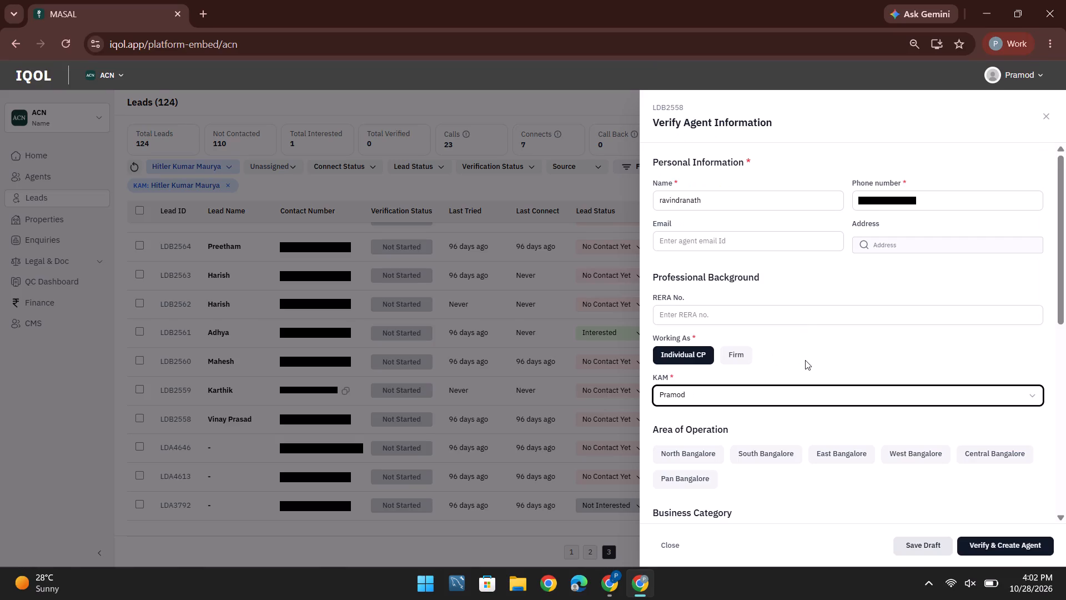
scroll(805, 360, down, 1)
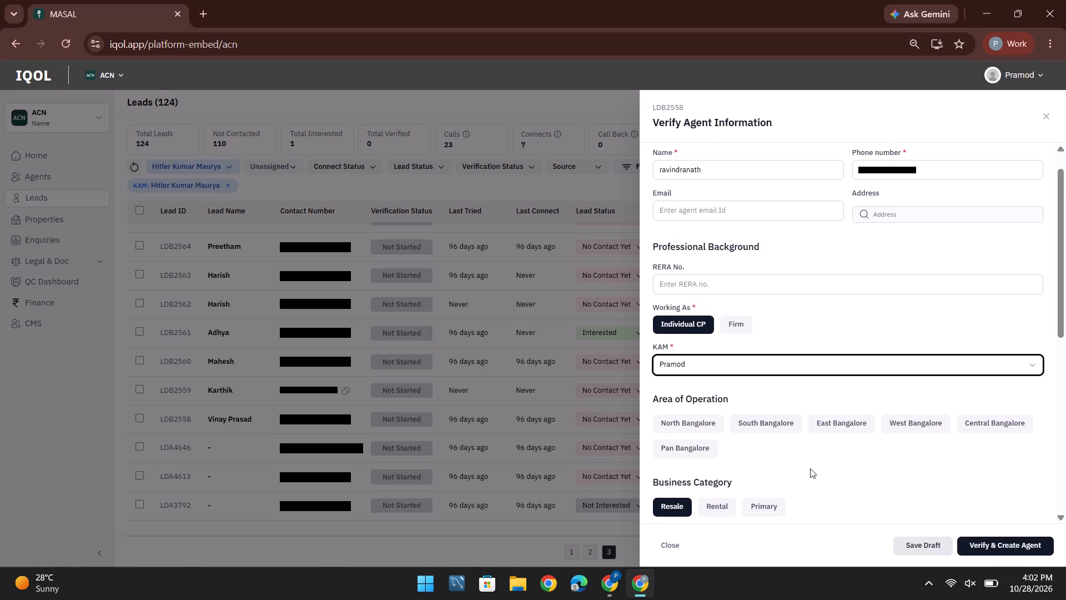
scroll(810, 468, down, 2)
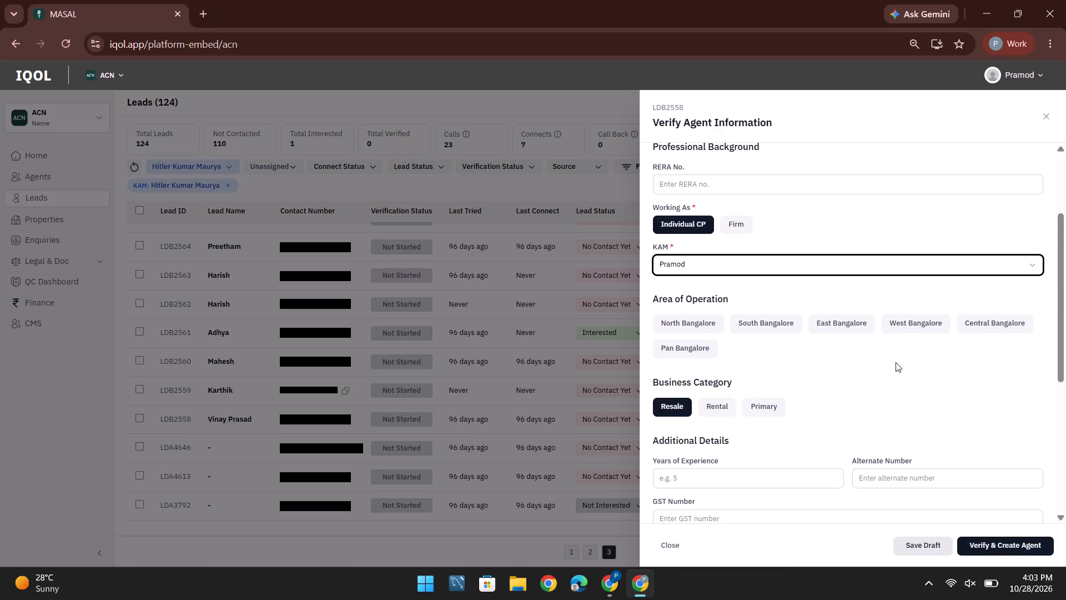
click(766, 321)
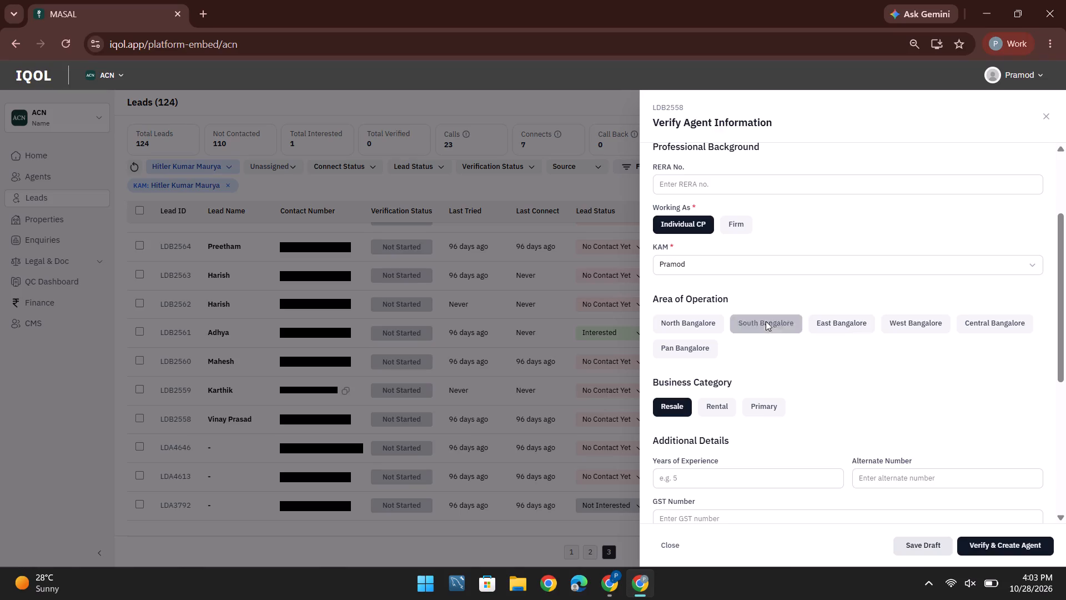
scroll(907, 239, up, 4)
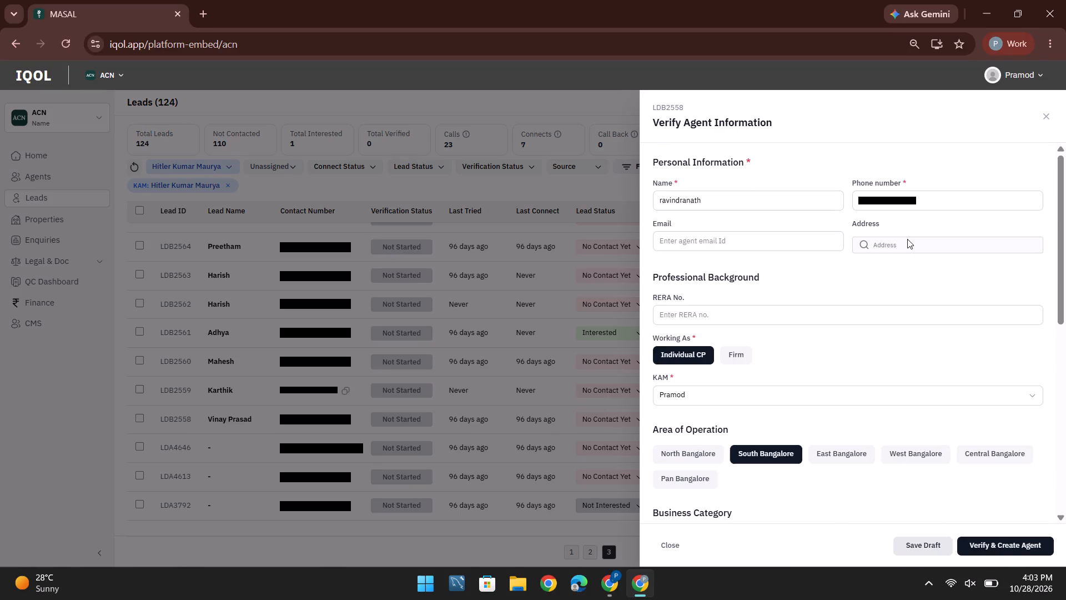
scroll(907, 239, down, 4)
scroll(907, 239, up, 1)
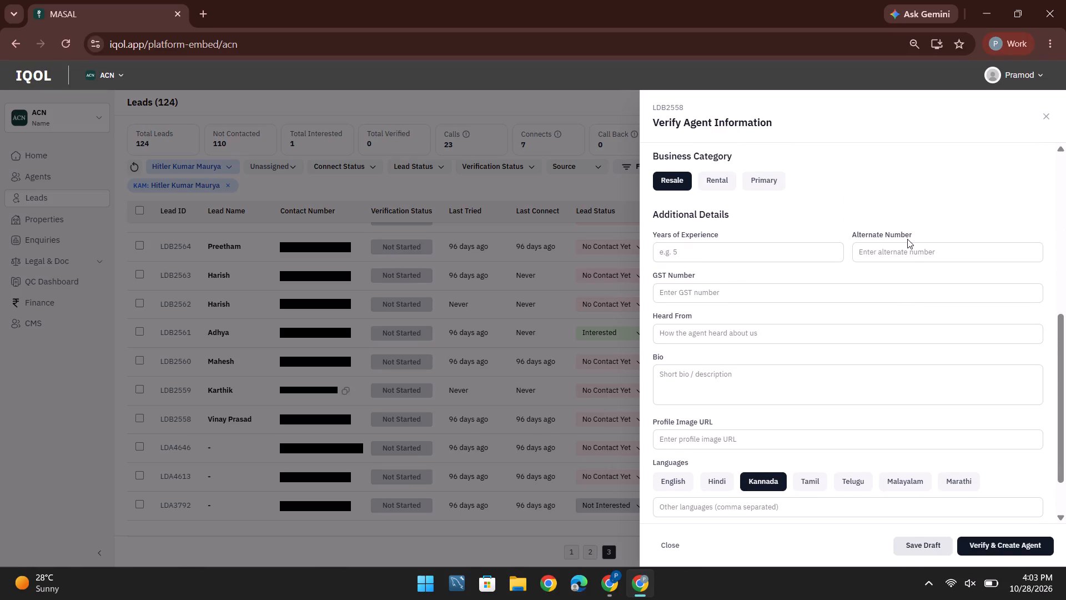
click(990, 544)
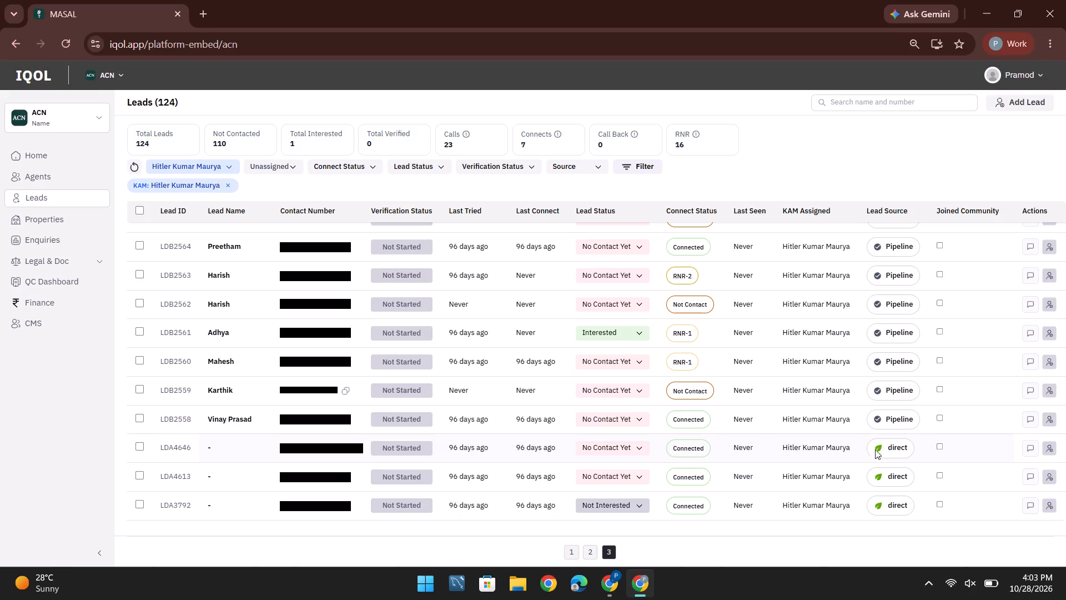
click(1023, 444)
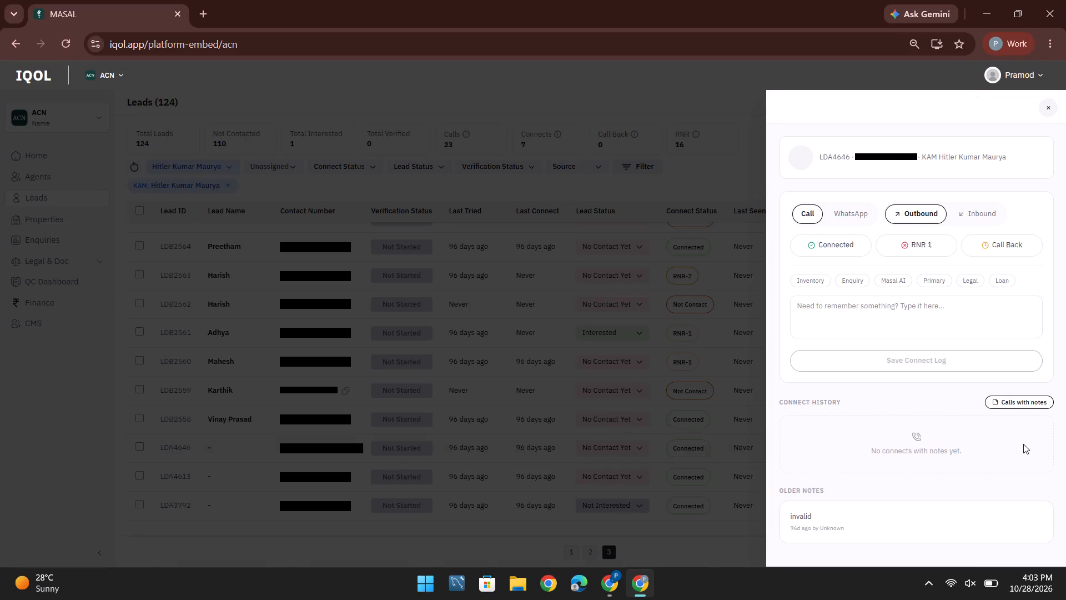